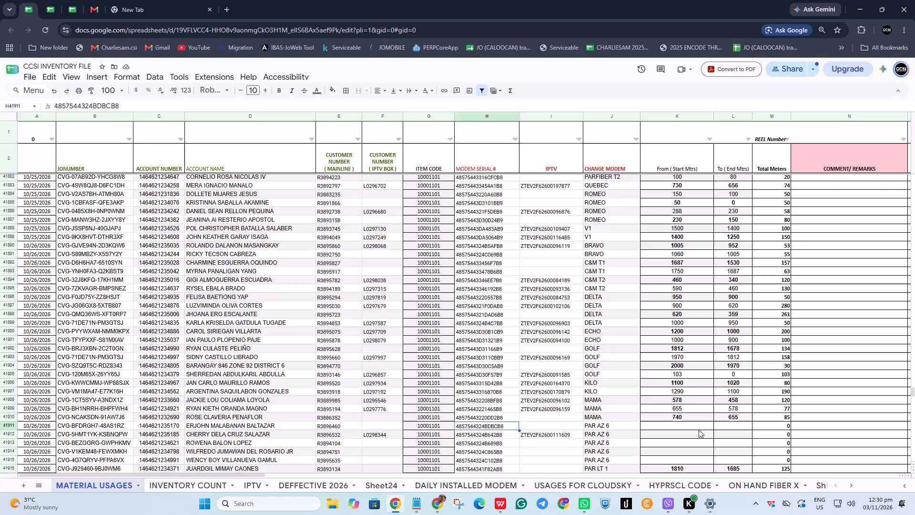
Look through the MATERIAL USAGES entries dated 10/26/2026 to 10/28/2026, checking for blank rows and missing meter readings.
key(Left)
key(Left)
key(Left)
key(Down)
key(Down)
key(Down)
key(Down)
key(Down)
key(Down)
key(Down)
key(Down)
key(Down)
key(Down)
key(Down)
key(Down)
key(Down)
key(Down)
key(Down)
key(Down)
key(Down)
key(Down)
key(Down)
key(Down)
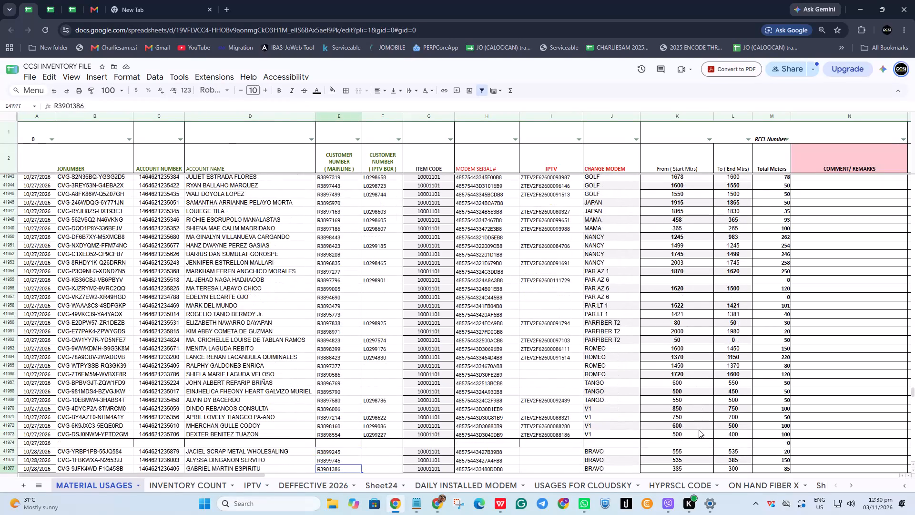
key(Down)
key(Down)
key(Down)
key(Down)
key(Down)
key(Down)
key(Down)
key(Down)
key(Down)
key(Down)
key(Down)
key(Down)
key(Down)
key(Down)
key(Up)
key(Up)
key(Up)
key(Up)
key(Up)
key(Up)
key(Up)
key(Up)
key(Up)
key(Up)
key(Up)
key(Up)
key(Up)
key(Up)
key(Up)
key(Up)
key(Up)
key(Up)
key(Up)
key(Up)
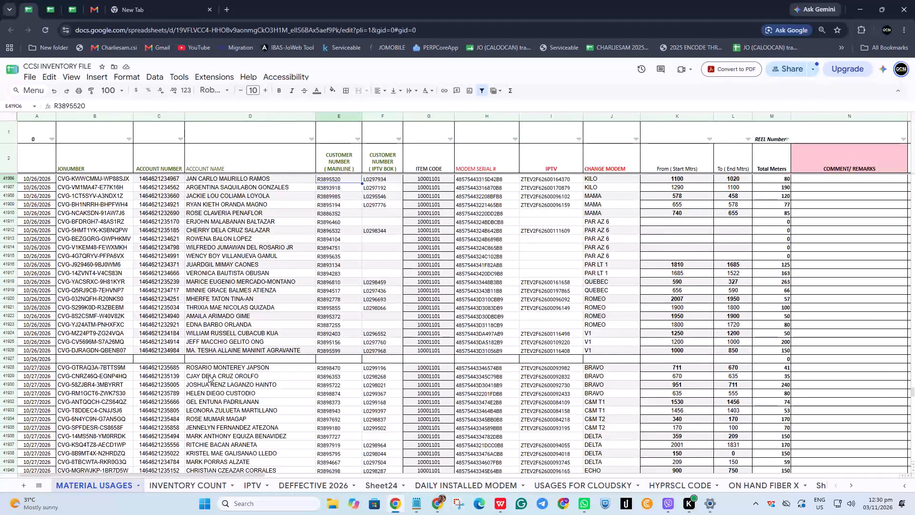
Delete the empty row 41927 separating the 10/26/2026 entries from the 10/27/2026 entries.
right_click(11, 358)
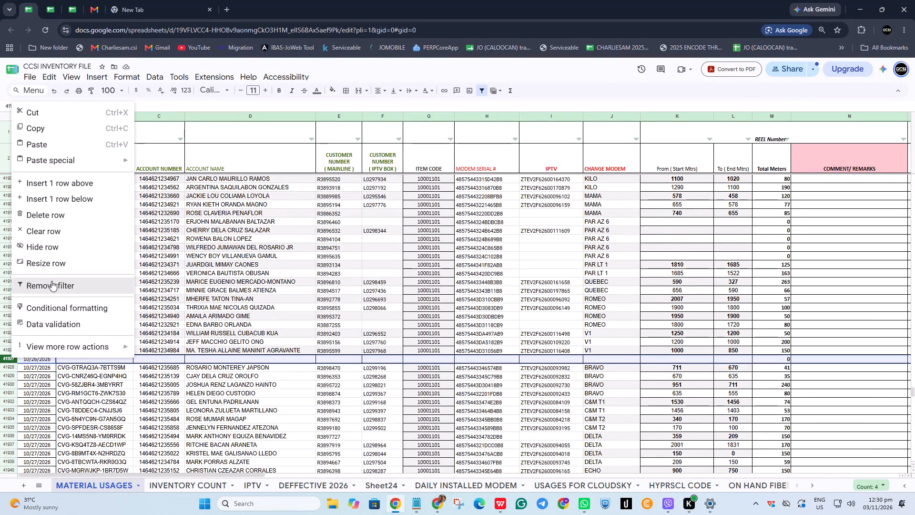
click(64, 212)
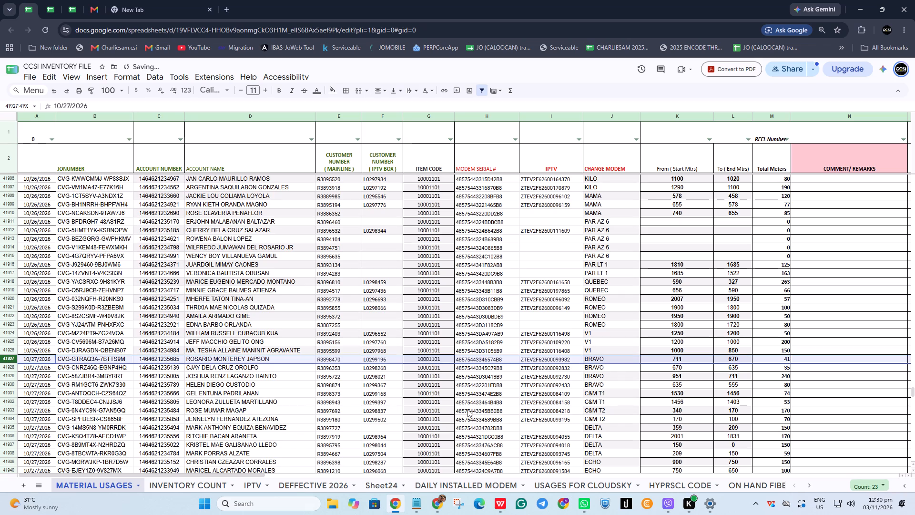
Select the empty From (Start Mtrs) cell of the first PAR AZ 6 entry dated 10/26/2026, in row 41911.
click(666, 222)
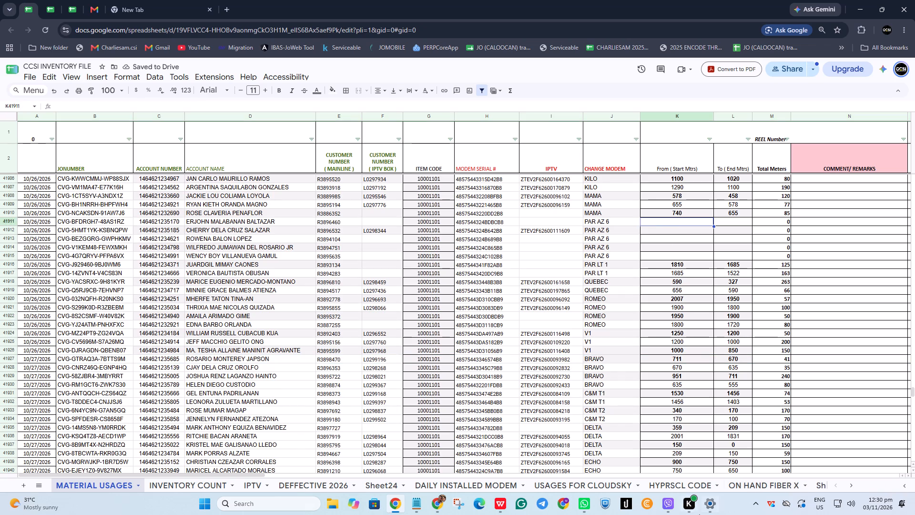
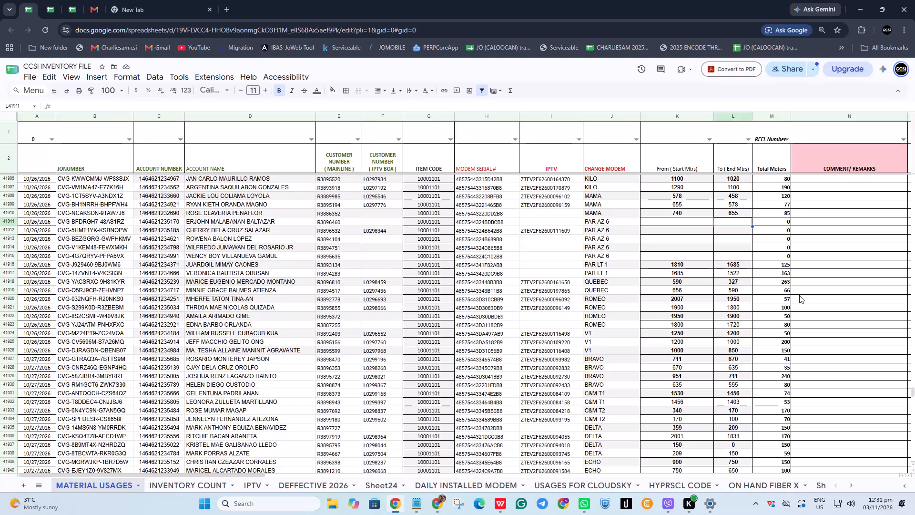
Copy the account number of the first PAR AZ 6 entry dated 10/26/2026, in row 41911.
key(Left)
key(Left)
key(Left)
key(Left)
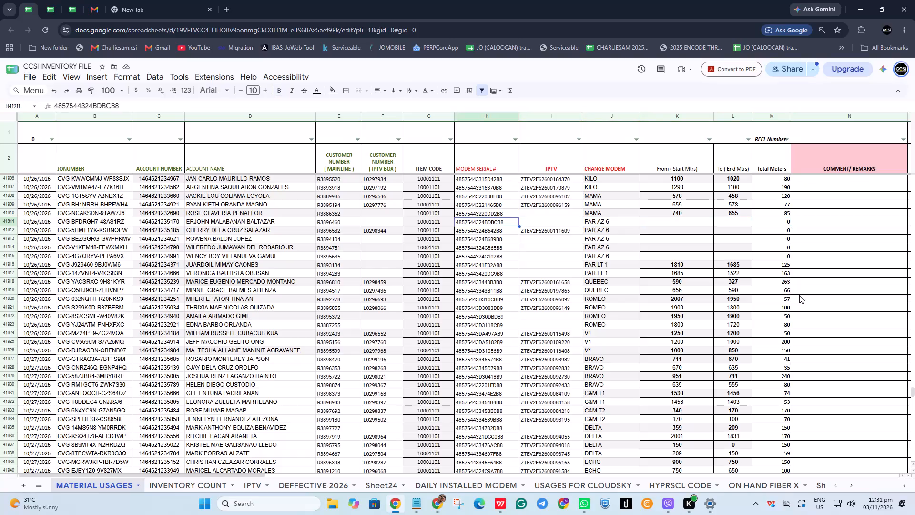
key(Left)
key(Left)
key(Left)
key(Left)
key(Left)
key(ctrl+c)
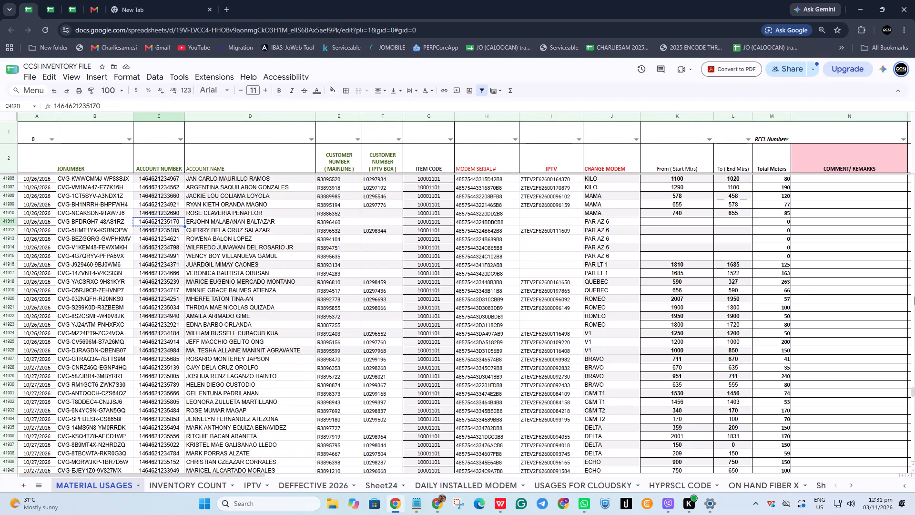
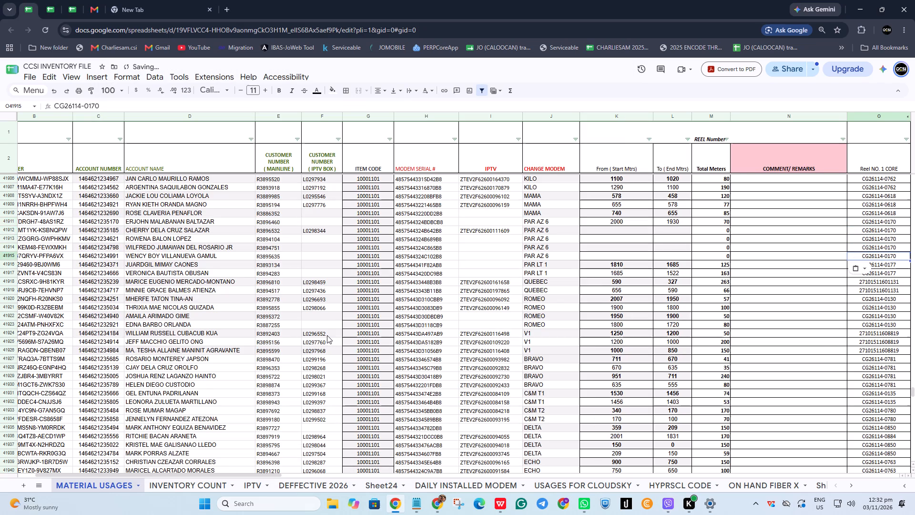
Enter 70 as the 1 CORE quantity for the first PAR AZ 6 entry, in row 41911.
key(Up)
key(Up)
key(Up)
key(Up)
key(Tab)
text(70)
key(Tab)
Fill in 4 as the S-CLAMP quantity for the five PAR AZ 6 entries, rows 41911 to 41915.
key(Tab)
key(4)
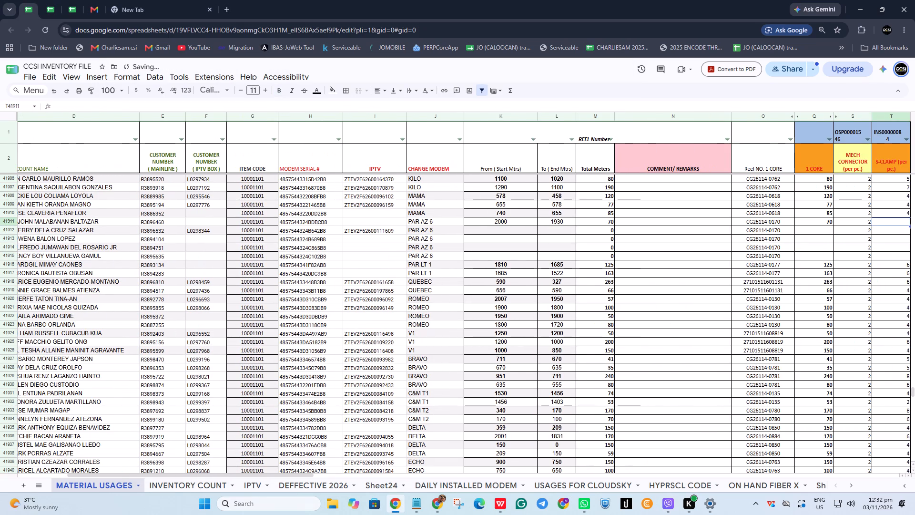
key(Down)
key(4)
key(Down)
key(4)
key(Down)
key(4)
key(Down)
key(4)
key(Down)
Fill in 1 as the House Bracket / F19 C Type Hook quantity for rows 41910 to 41915.
key(Right)
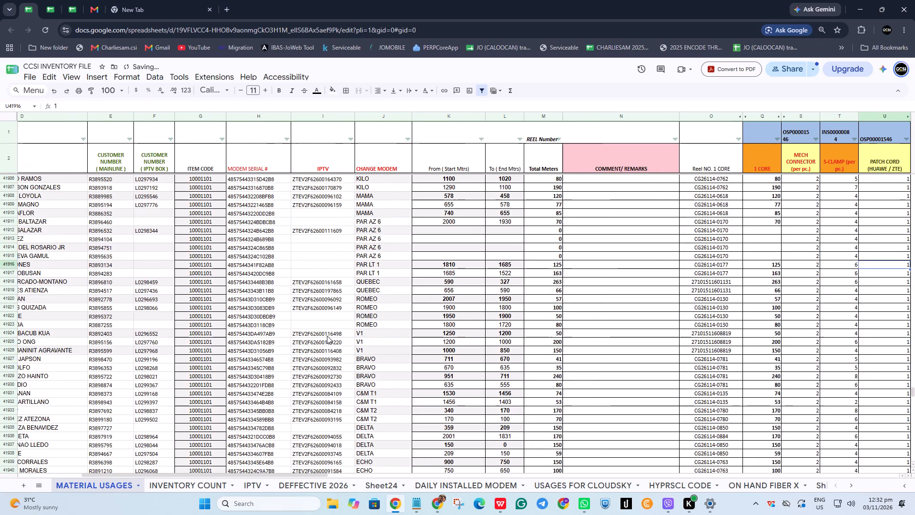
key(Right)
key(Up)
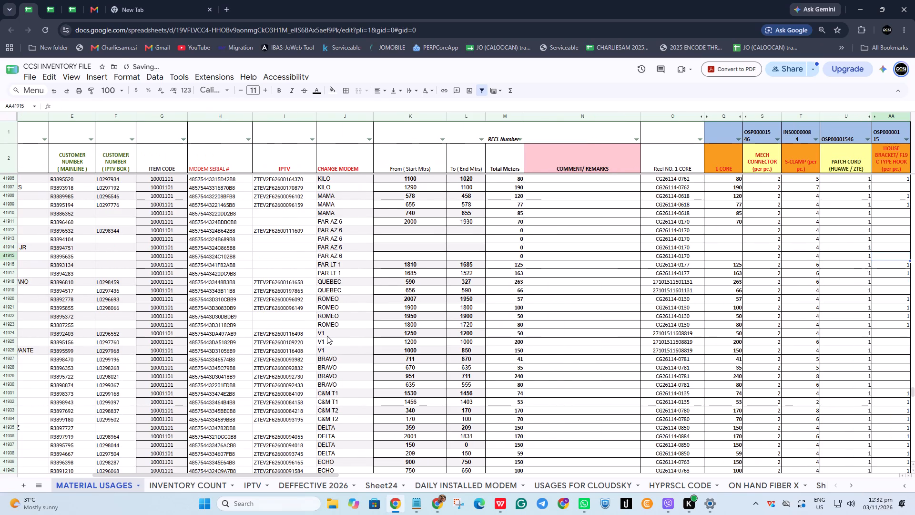
key(1)
key(Up)
key(1)
key(Up)
key(1)
key(Up)
key(1)
key(Up)
key(1)
key(Up)
key(1)
key(Right)
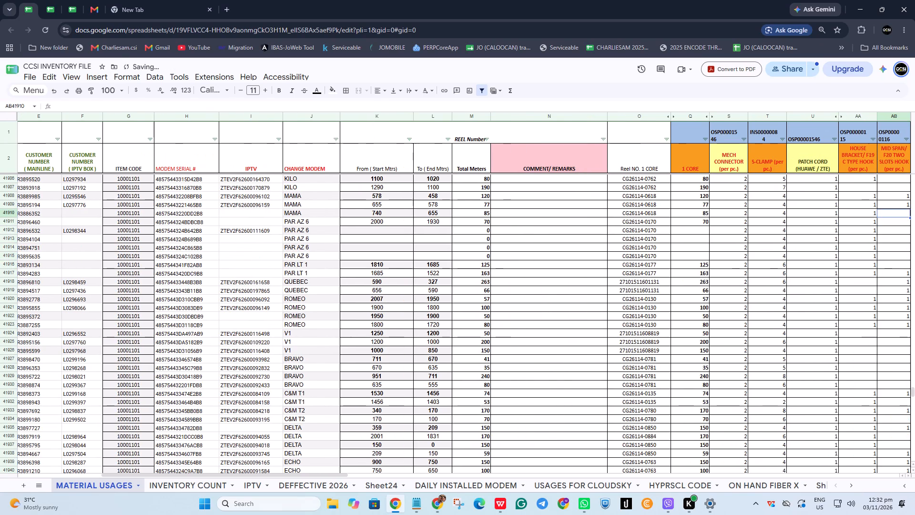
Fill in 1 as the Mid Span / F20 Two Slots Hook quantity for rows 41910 to 41915.
key(1)
key(Down)
key(1)
key(Down)
key(1)
key(Down)
key(1)
key(Down)
key(1)
key(Down)
key(1)
key(Down)
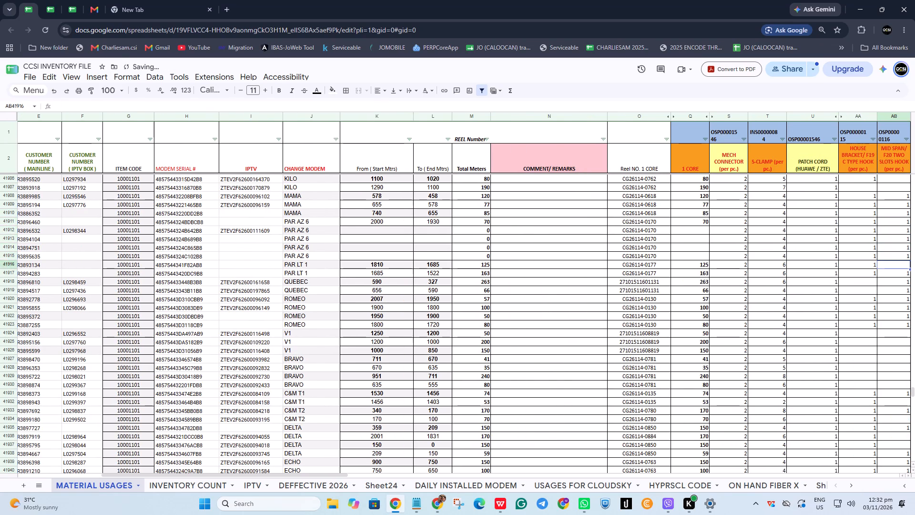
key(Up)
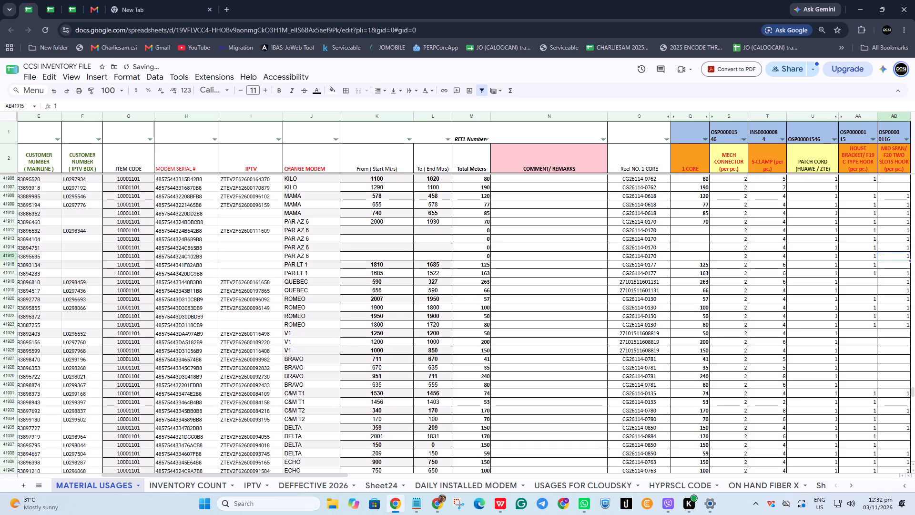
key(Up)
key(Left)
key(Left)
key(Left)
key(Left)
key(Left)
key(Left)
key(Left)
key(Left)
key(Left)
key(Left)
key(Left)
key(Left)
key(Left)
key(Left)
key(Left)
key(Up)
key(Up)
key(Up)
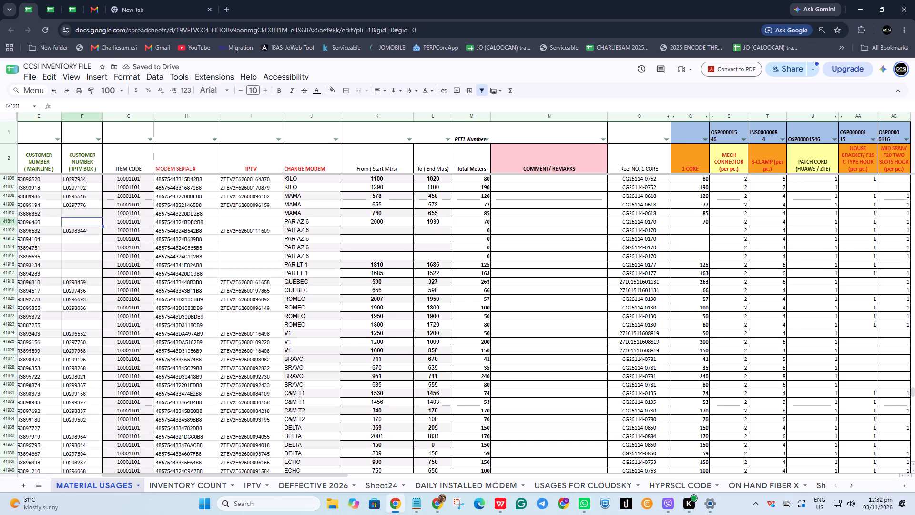
Fill in 15 as the Cable Clip quantity for the five PAR AZ 6 entries, rows 41911 to 41915.
key(Right)
key(Right)
key(Right)
key(Right)
key(Right)
key(Right)
key(Right)
key(Right)
key(Right)
key(Right)
key(Right)
key(Right)
key(Right)
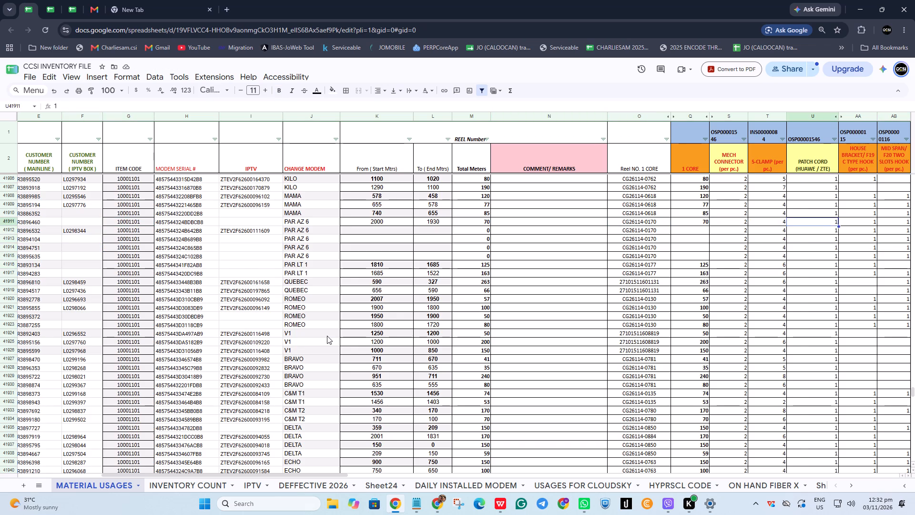
key(Right)
key(Right)
key(Right)
key(Right)
key(Left)
key(2)
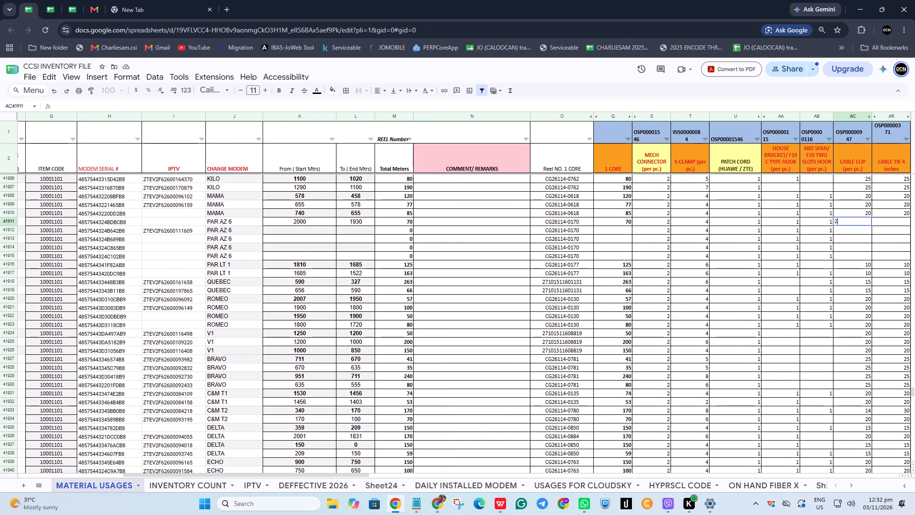
key(Down)
key(Up)
text(15)
key(Down)
text(15)
key(Down)
text(15)
key(Down)
text(15)
key(Down)
text(15)
key(Right)
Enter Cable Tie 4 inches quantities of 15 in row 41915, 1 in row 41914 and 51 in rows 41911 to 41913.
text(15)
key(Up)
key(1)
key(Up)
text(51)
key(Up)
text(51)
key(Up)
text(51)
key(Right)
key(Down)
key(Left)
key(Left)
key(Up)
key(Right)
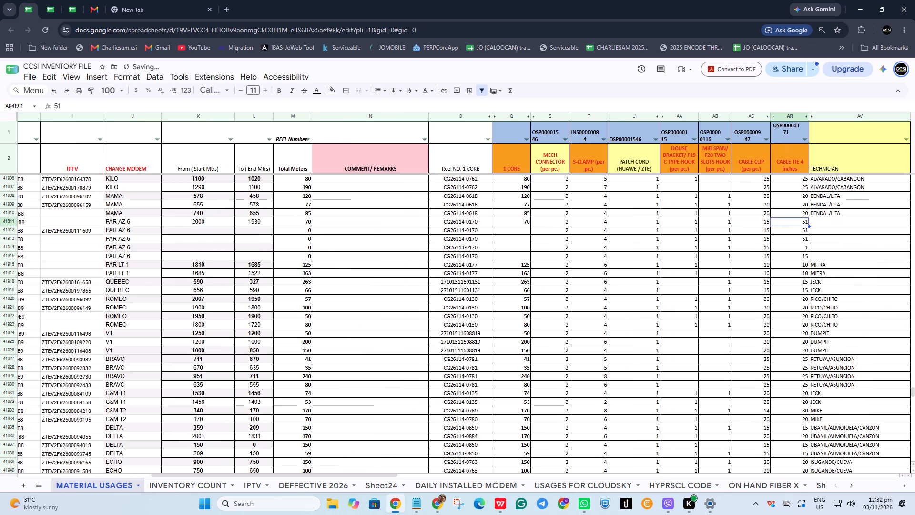
Set the Cable Tie 4 inches quantity to 15 for the five PAR AZ 6 entries, rows 41911 to 41915.
text(15)
key(Down)
text(15)
key(Down)
text(15)
key(Down)
key(1)
key(Down)
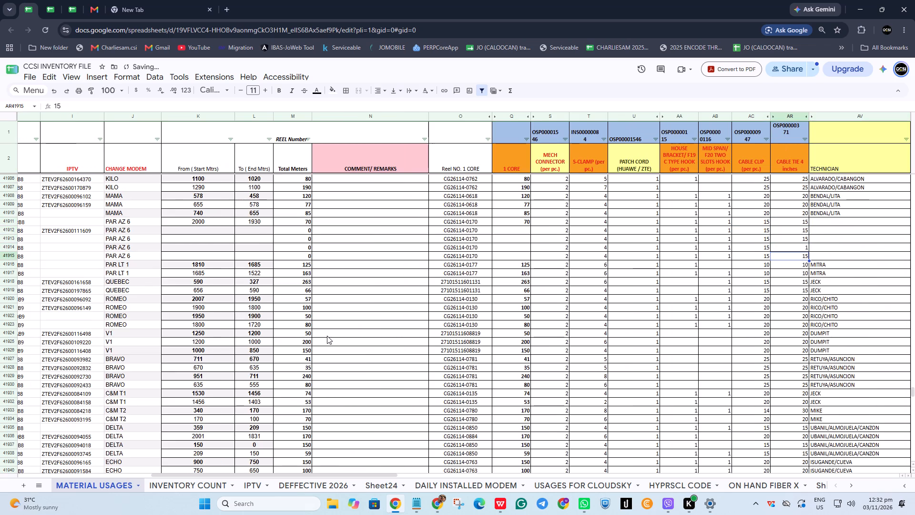
text(15)
key(Up)
text(15)
key(Right)
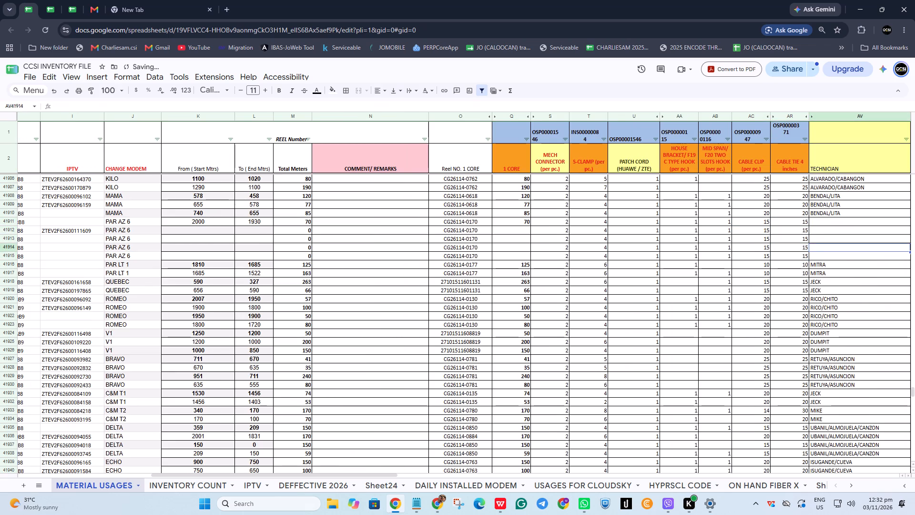
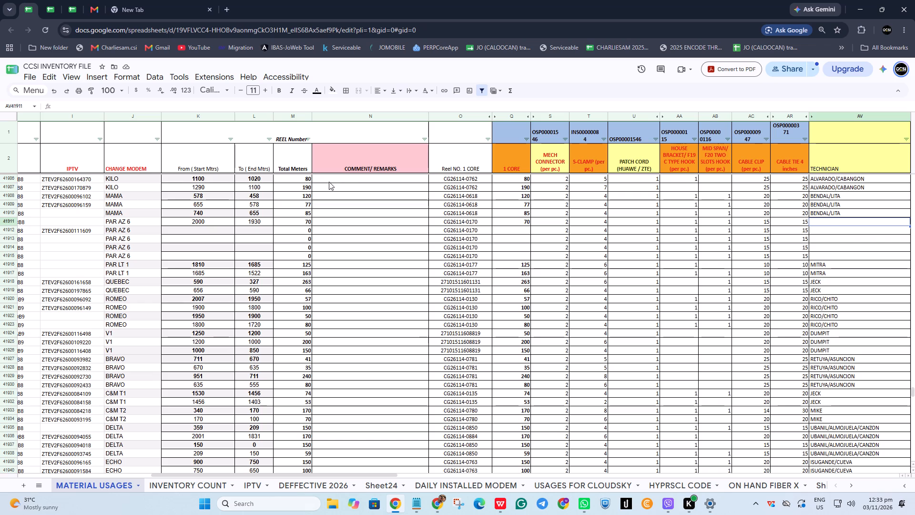
Copy the PAR AZ 6 label from row 41911 into the Technician column for rows 41911 to 41915.
click(130, 223)
key(ctrl+c)
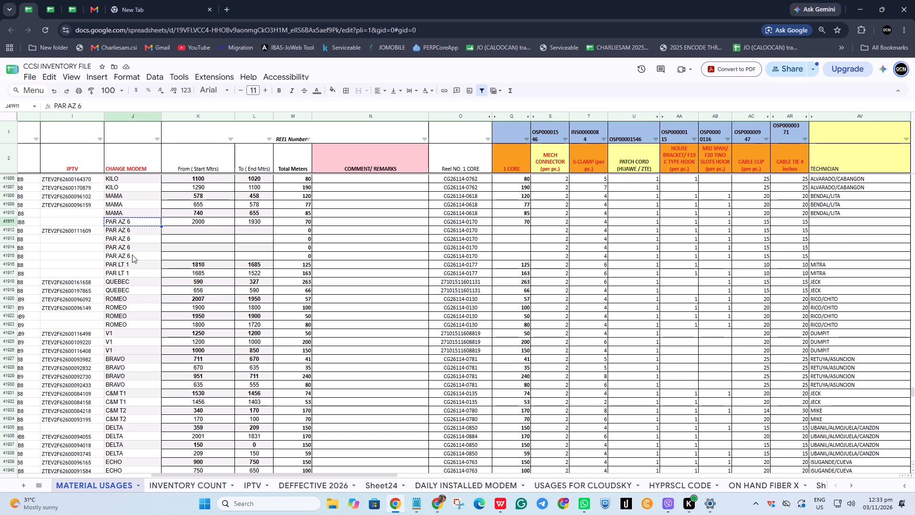
click(140, 255)
key(Tab)
key(Tab)
key(Tab)
key(Tab)
key(Tab)
key(Tab)
key(Tab)
key(Tab)
key(Tab)
key(Tab)
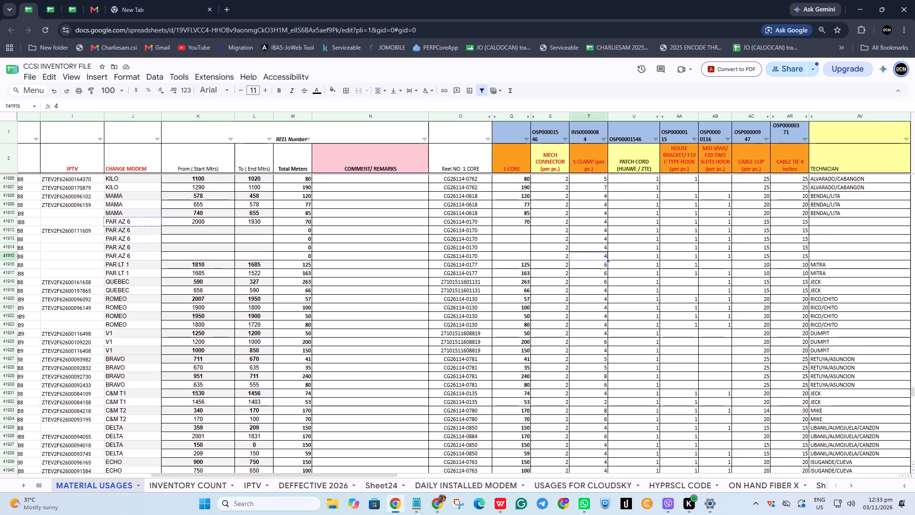
key(Tab)
key(Tab)
key(Tab)
key(Tab)
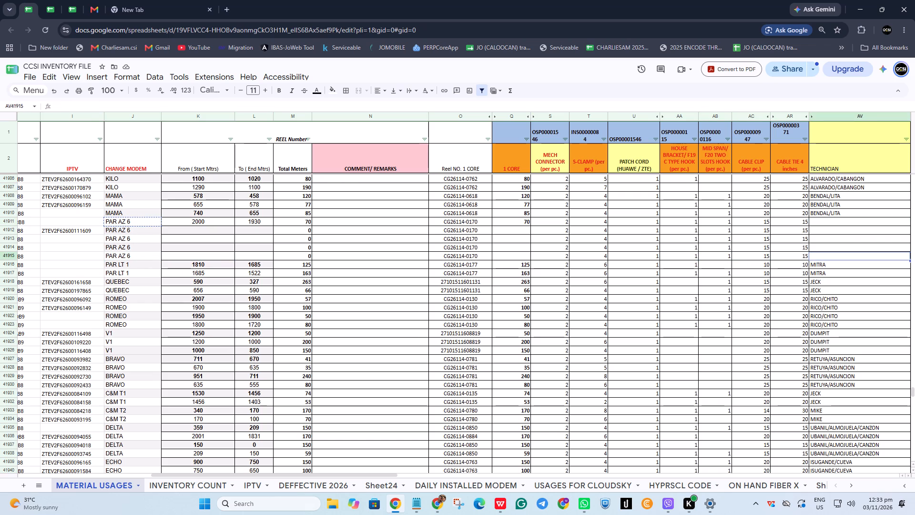
key(ctrl+v)
key(Up)
key(ctrl+v)
key(Up)
key(ctrl+v)
key(Up)
key(ctrl+v)
key(Up)
key(ctrl+v)
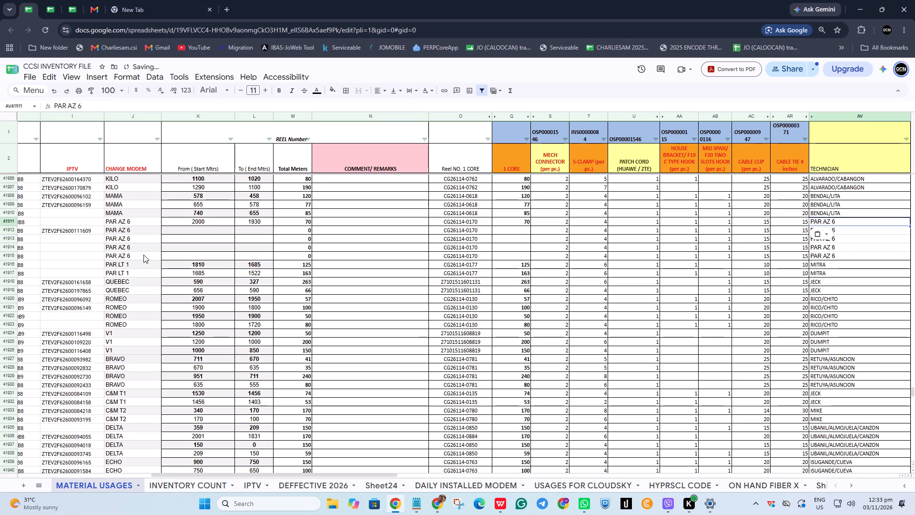
Go to the empty AR Number cell of the first PAR AZ 6 entry, row 41911.
key(Left)
key(Left)
key(Left)
key(Left)
key(Left)
key(Right)
key(Right)
key(Right)
key(Right)
key(Right)
key(Right)
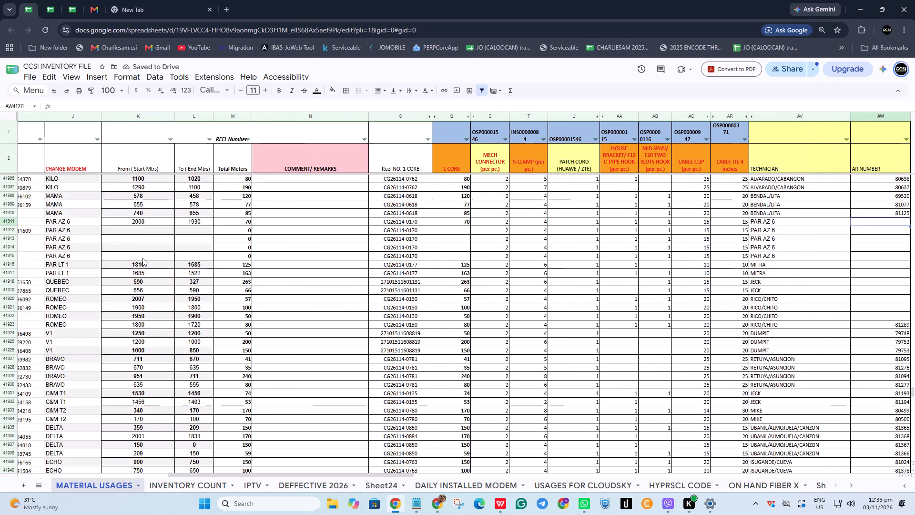
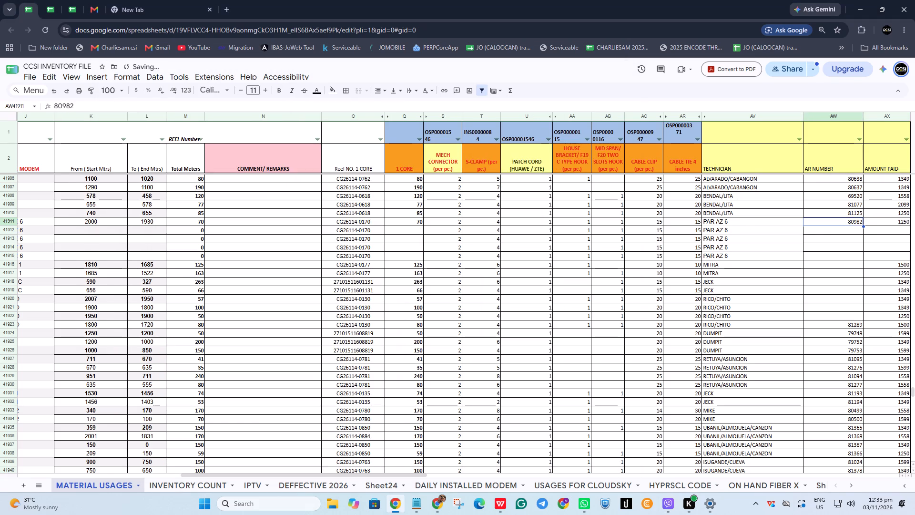
Go to the job number cell of the second PAR AZ 6 entry, row 41912.
key(Down)
key(Right)
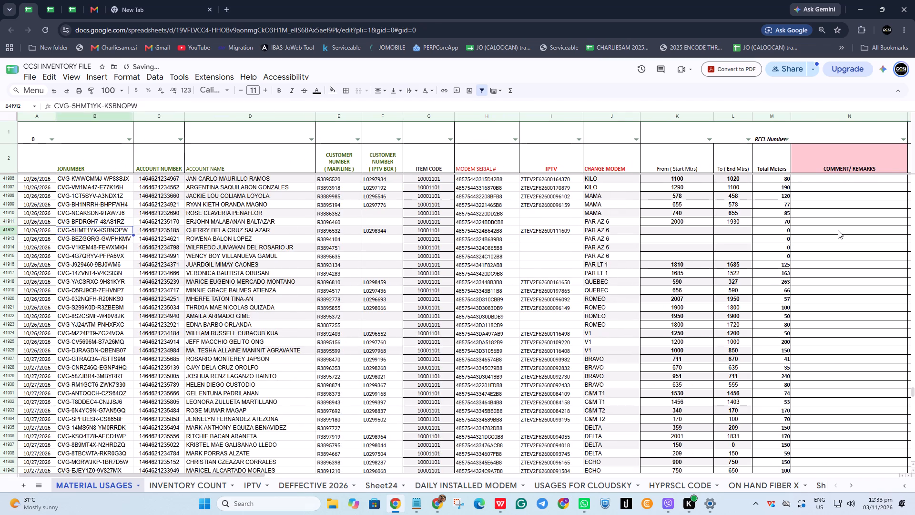
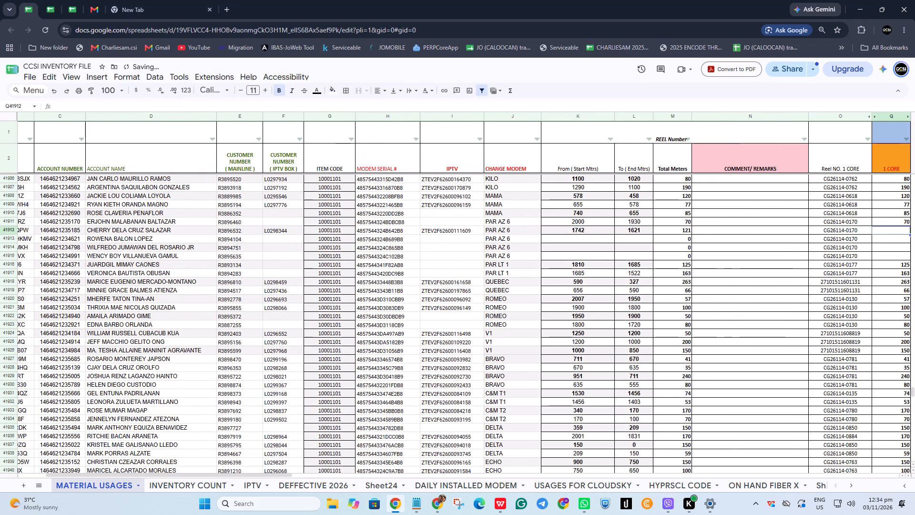
Enter 121 as the 1 CORE quantity for the second PAR AZ 6 entry, row 41912, and move along to its cable clip cell.
text(121)
key(Tab)
key(Tab)
key(Tab)
key(Tab)
key(Tab)
key(Tab)
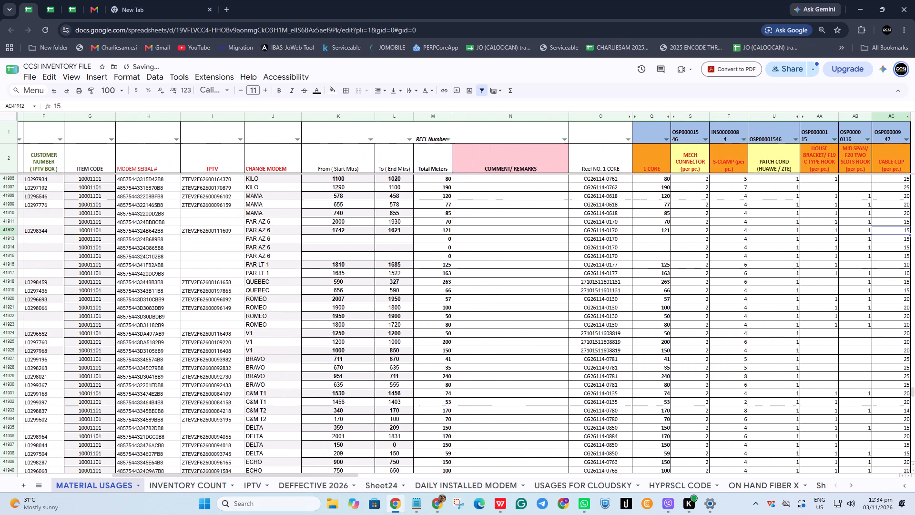
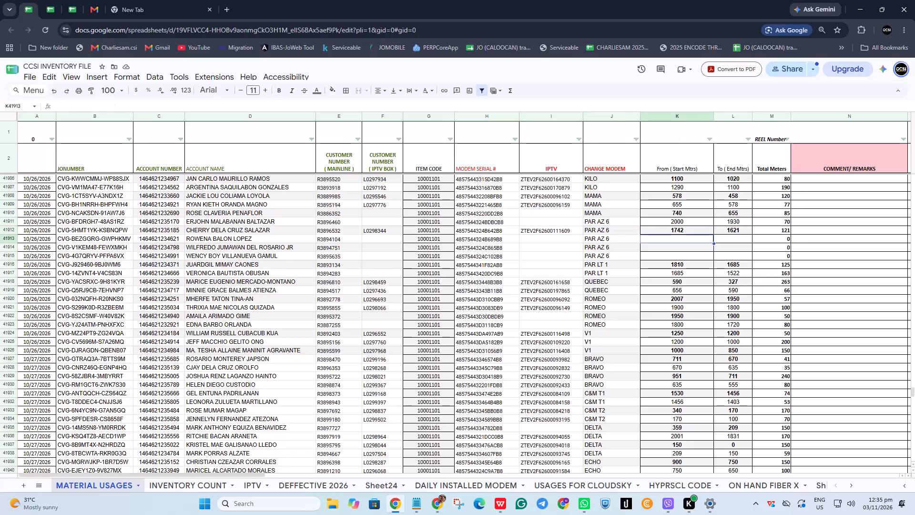
Copy the account number of the PAR AZ 6 entry in row 41913, whose start and end meters are blank.
key(Left)
key(Left)
key(Left)
key(Left)
key(Left)
key(Left)
key(Left)
key(ctrl+c)
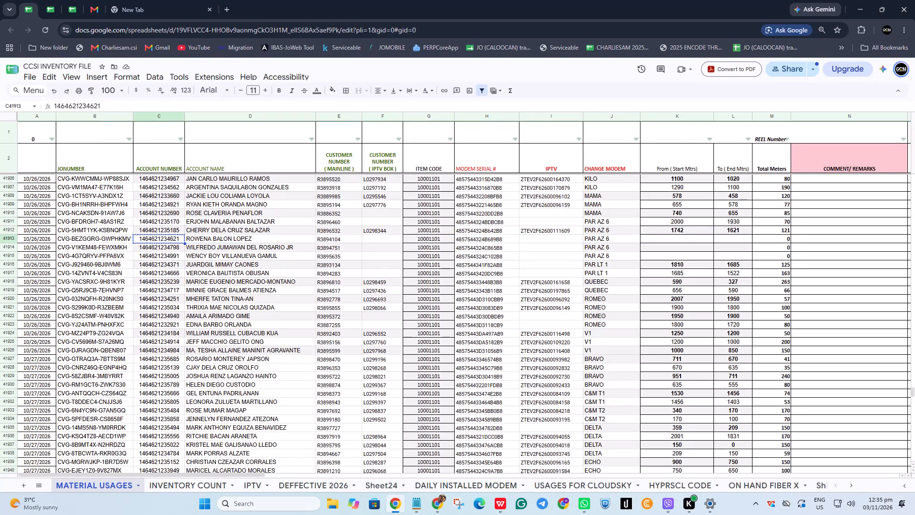
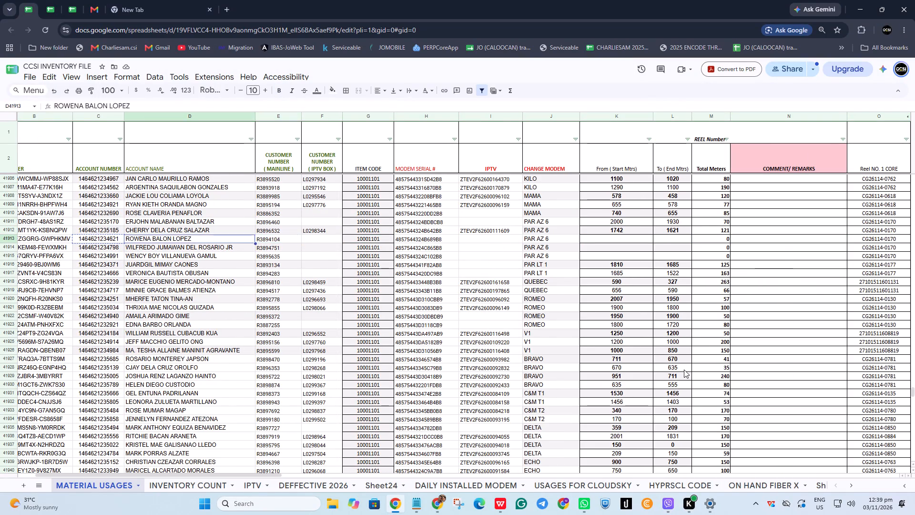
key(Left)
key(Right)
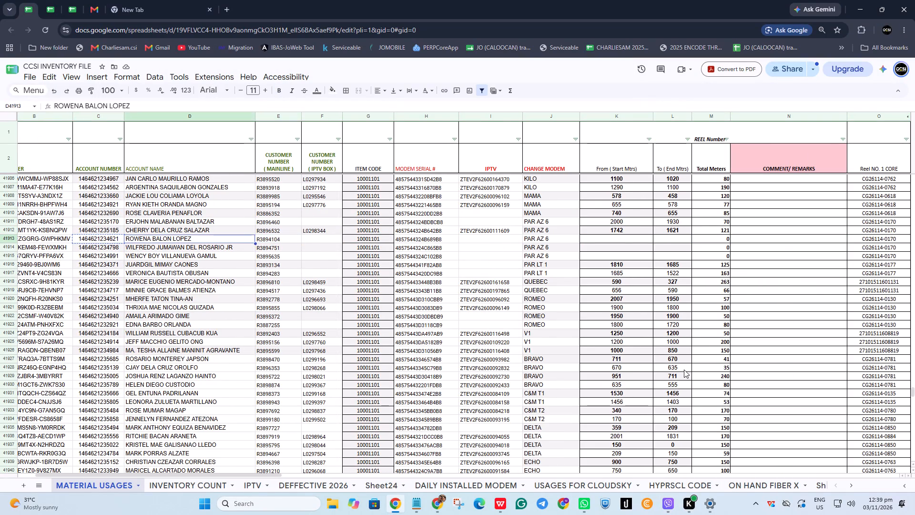
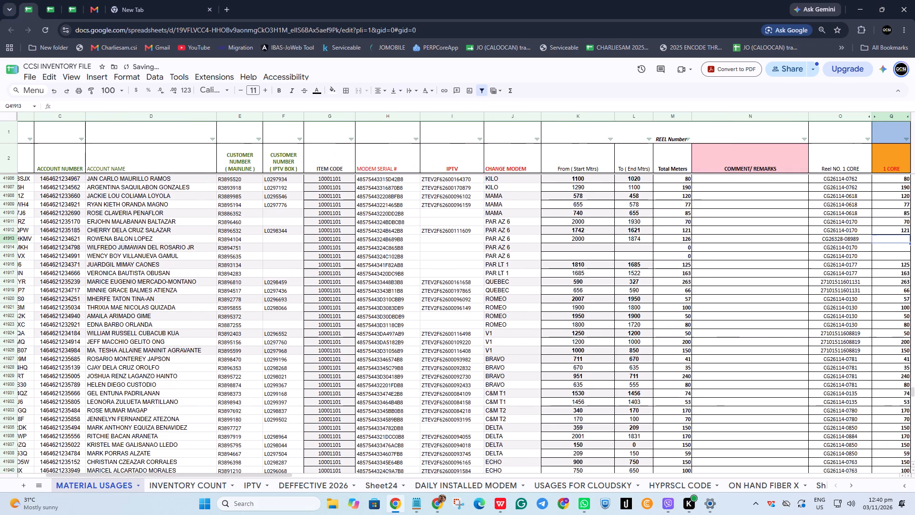
Enter 126 as the 1 CORE quantity for the PAR AZ 6 entry in row 41913.
text(126)
key(Tab)
Go to the empty AR NUMBER cell of the same PAR AZ 6 entry in row 41913.
key(Tab)
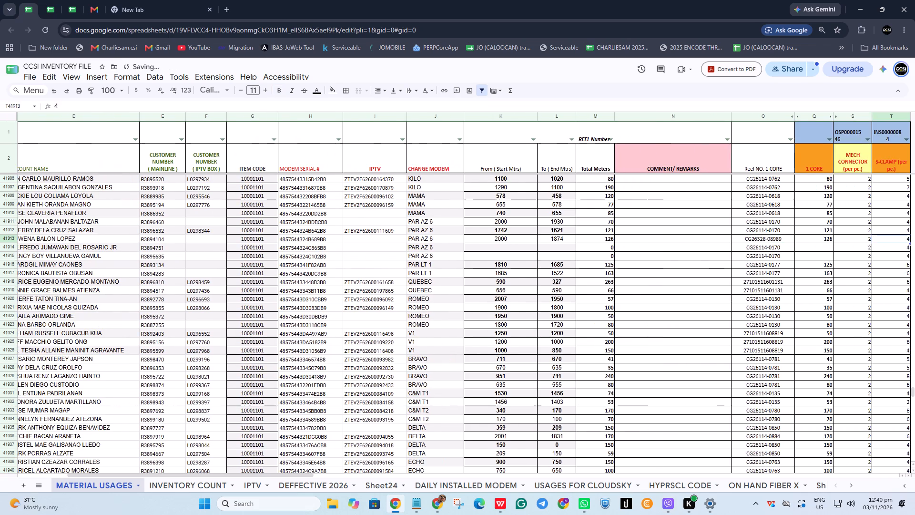
key(Tab)
key(Tab)
key(Tab)
key(Tab)
key(Tab)
key(Tab)
key(Tab)
key(Tab)
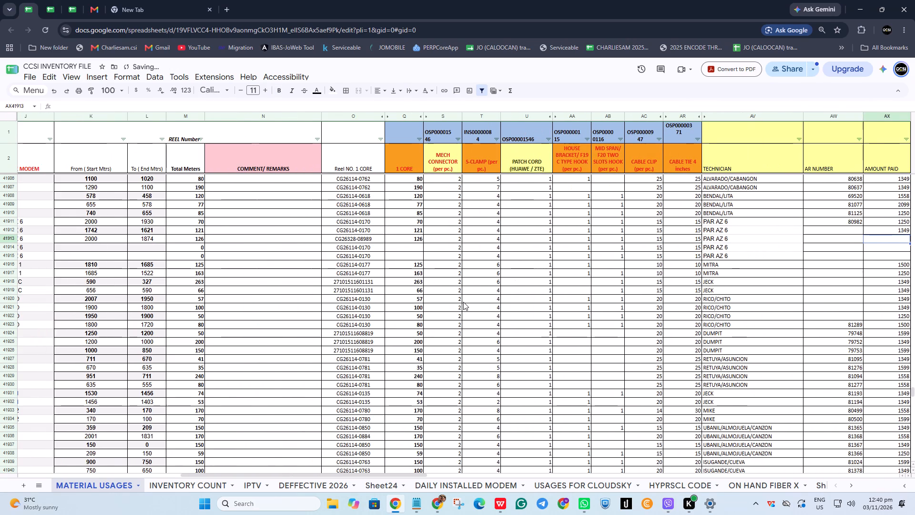
key(Left)
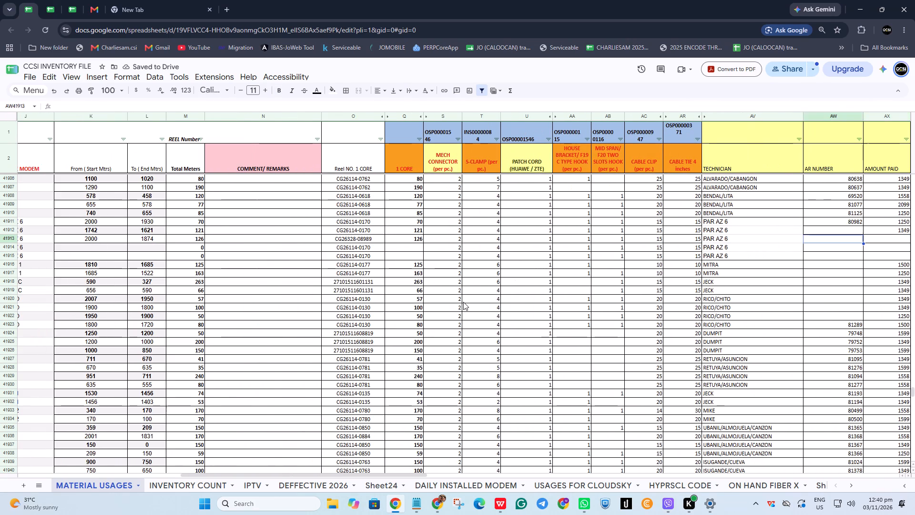
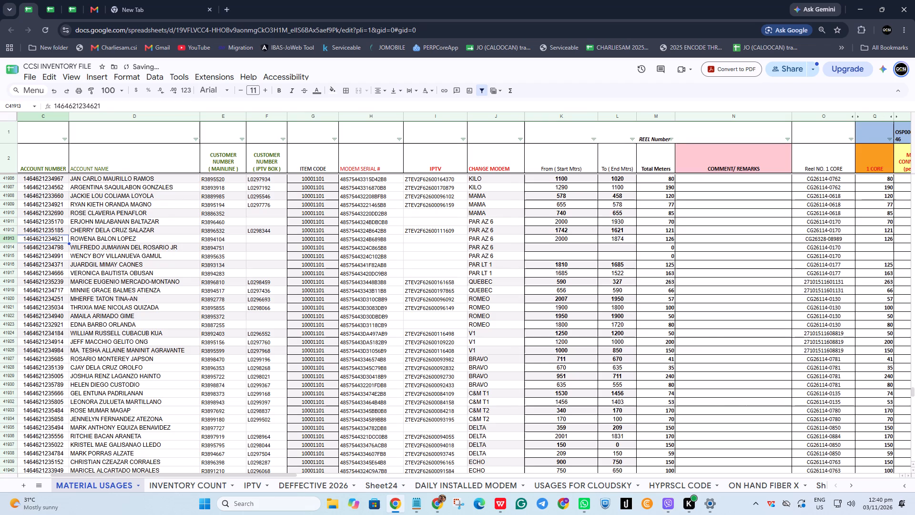
Go to the JONUMBER cell of the PAR AZ 6 entry in row 41913.
key(Left)
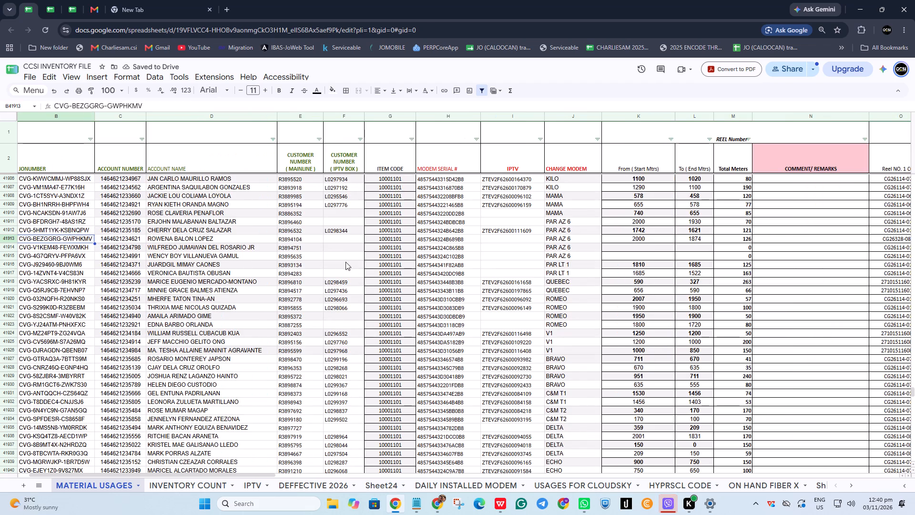
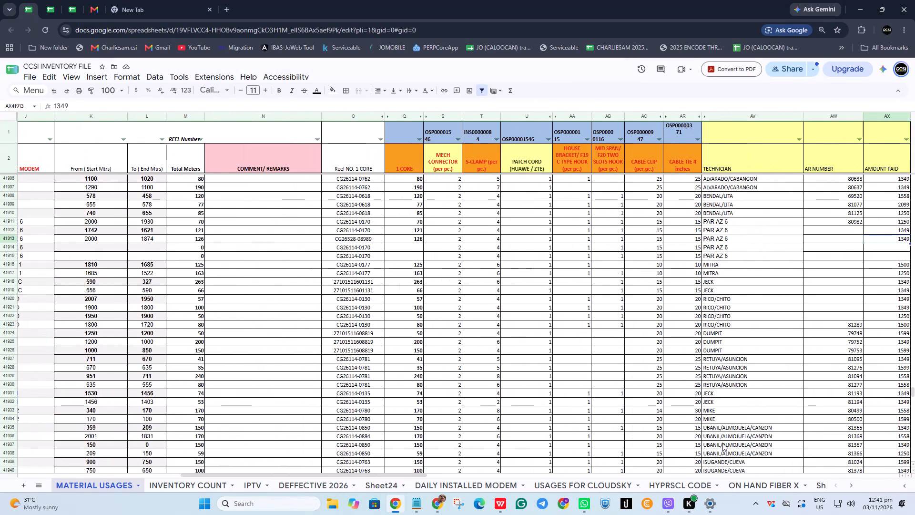
Return along row 41913 to the ACCOUNT NUMBER cell of the PAR AZ 6 entry.
key(Tab)
key(Left)
key(Left)
key(Left)
key(Left)
key(Left)
key(Left)
key(Left)
key(Left)
key(Left)
key(Left)
key(Left)
key(Left)
key(Left)
key(Left)
key(Left)
key(Left)
key(Left)
key(Left)
key(Left)
key(Left)
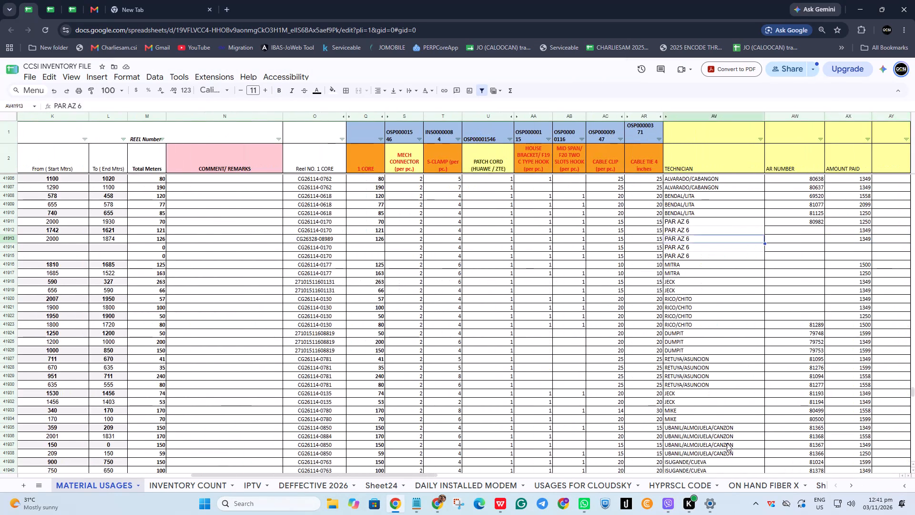
key(Right)
key(Right)
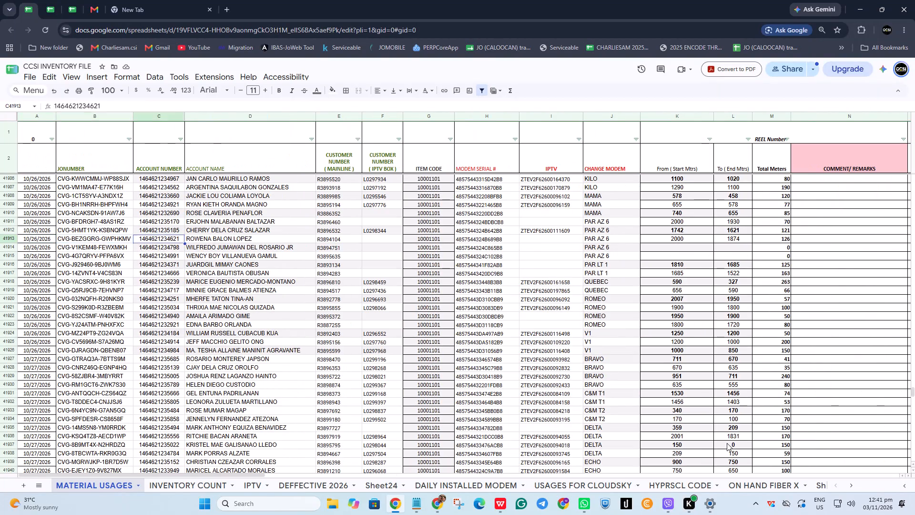
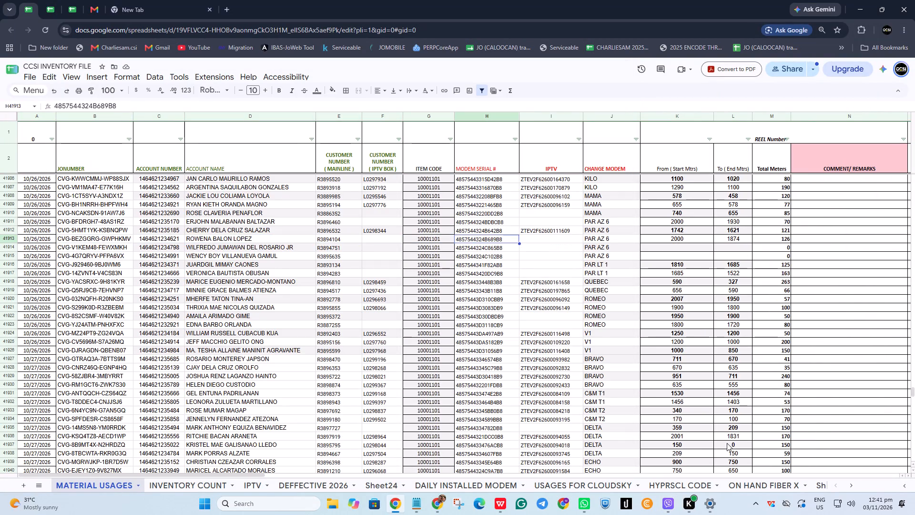
Move on to the next PAR AZ 6 entry in row 41914 and go back along it to its JONUMBER cell.
key(Right)
key(Right)
key(Down)
key(Left)
key(Left)
key(Left)
key(Left)
key(Left)
key(Left)
key(Left)
key(Left)
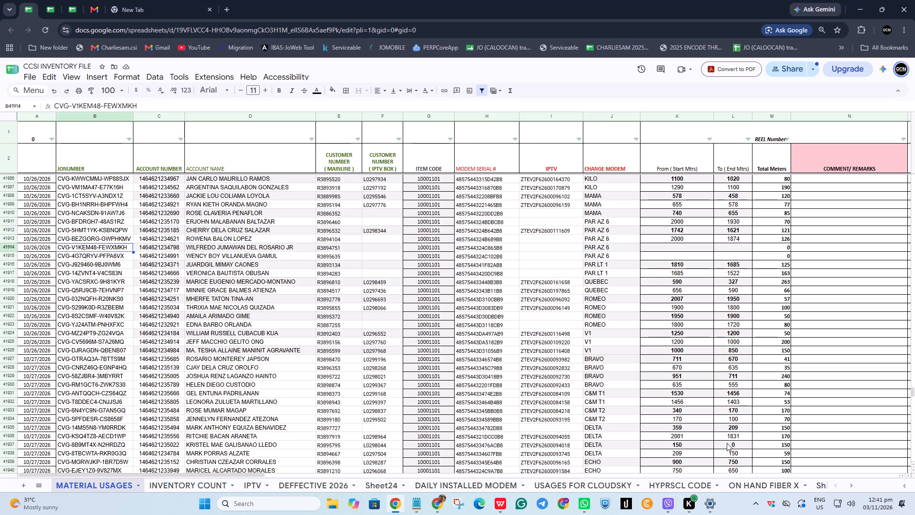
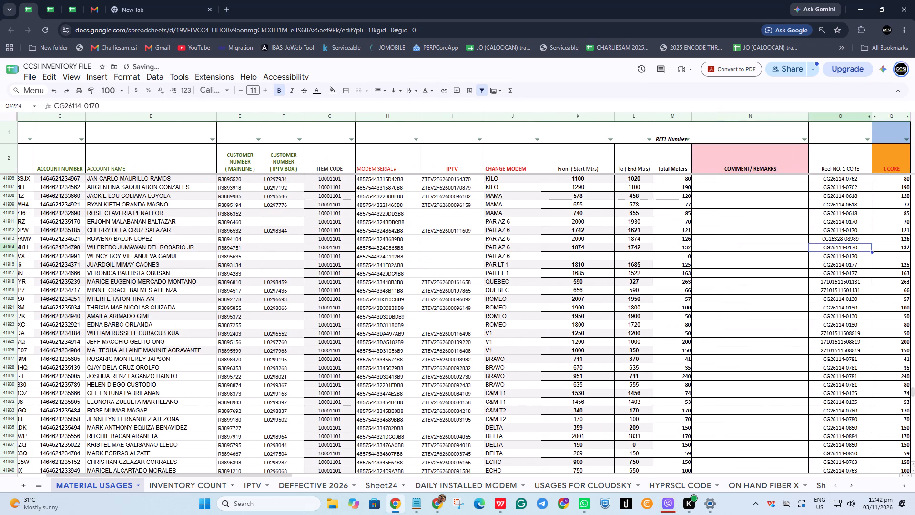
key(Up)
key(ctrl+c)
key(Down)
key(ctrl+v)
Go along row 41914 past its material quantities and technician to the empty AR NUMBER cell.
key(Right)
key(Right)
key(Right)
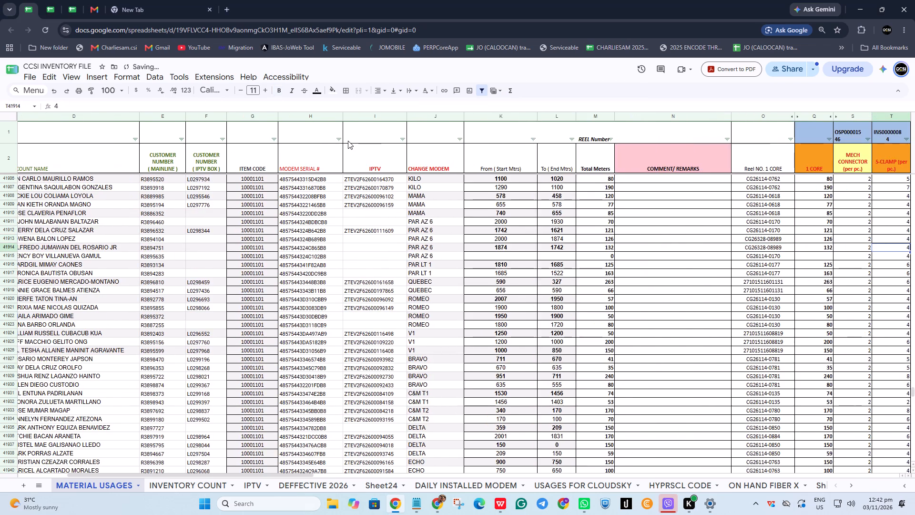
key(Right)
key(Right)
key(Right)
key(Right)
key(Right)
key(Right)
key(Right)
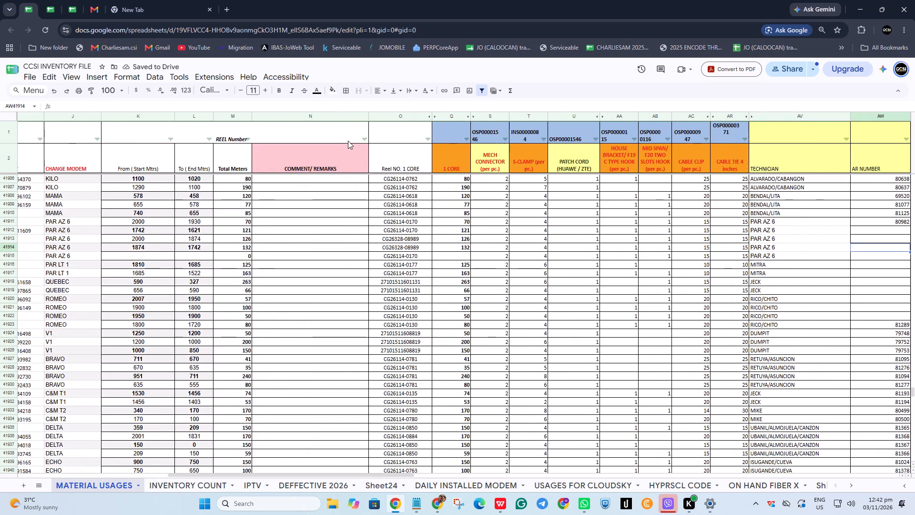
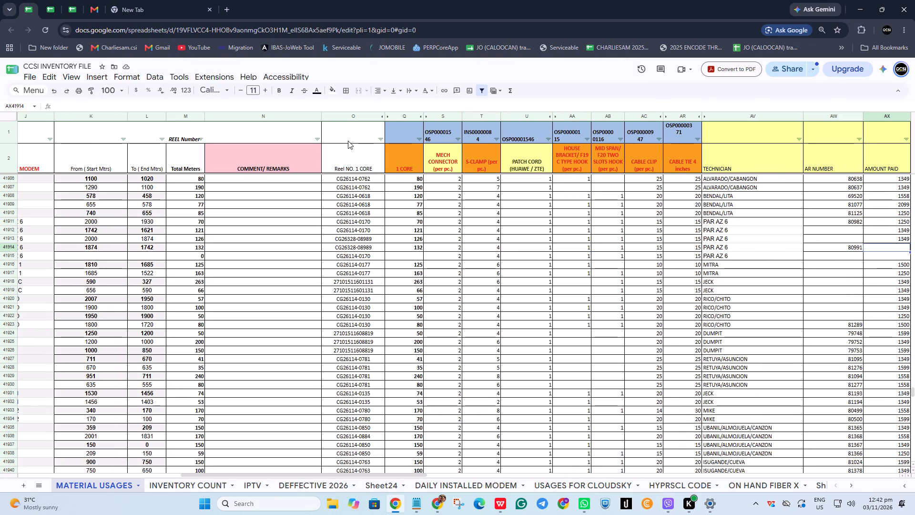
Enter 1349 as the AMOUNT PAID for PAR AZ 6 row 41914.
text(1349)
key(Left)
Review row 41914 between its start meter reading and amount paid, checking the meters, reel number, material quantities, technician and AR number.
key(Left)
key(Left)
key(Left)
key(Left)
key(Left)
key(Left)
key(Left)
key(Left)
key(Left)
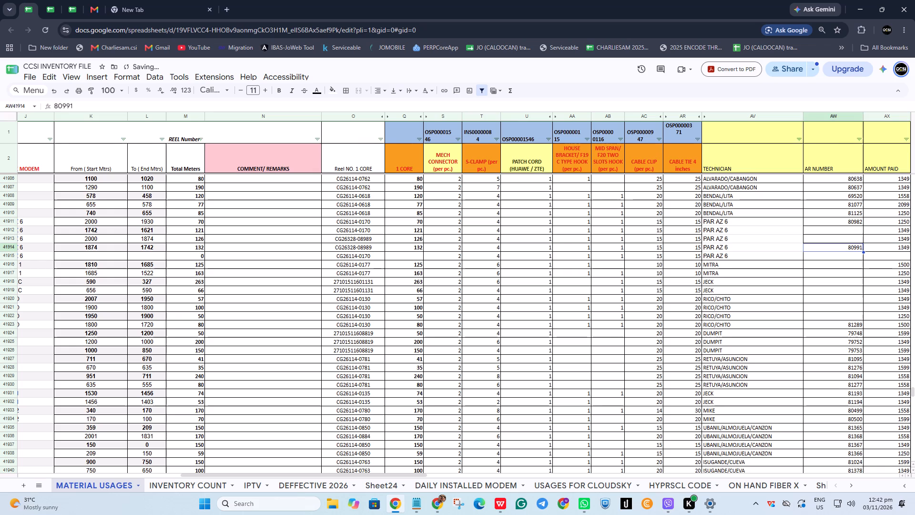
key(Left)
key(Left)
key(Left)
key(Left)
key(Left)
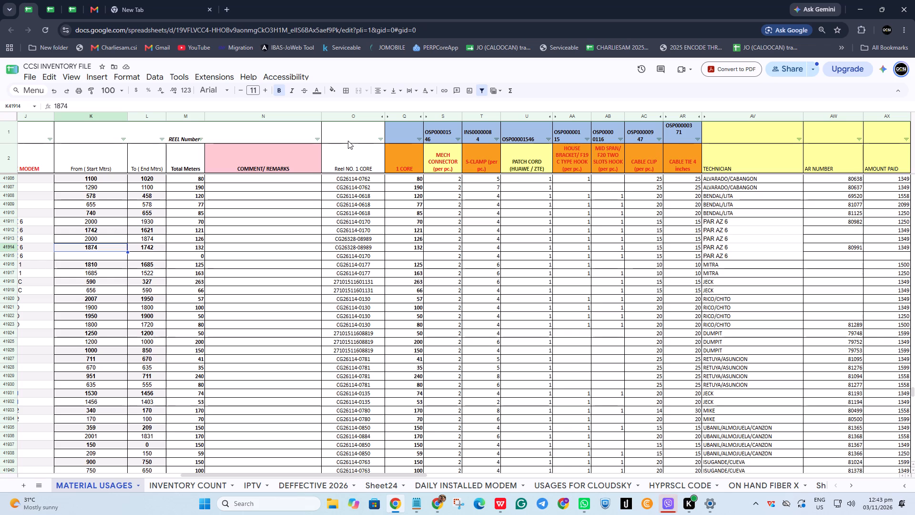
key(Right)
key(Right)
key(Right)
key(Right)
key(Right)
key(Right)
key(Right)
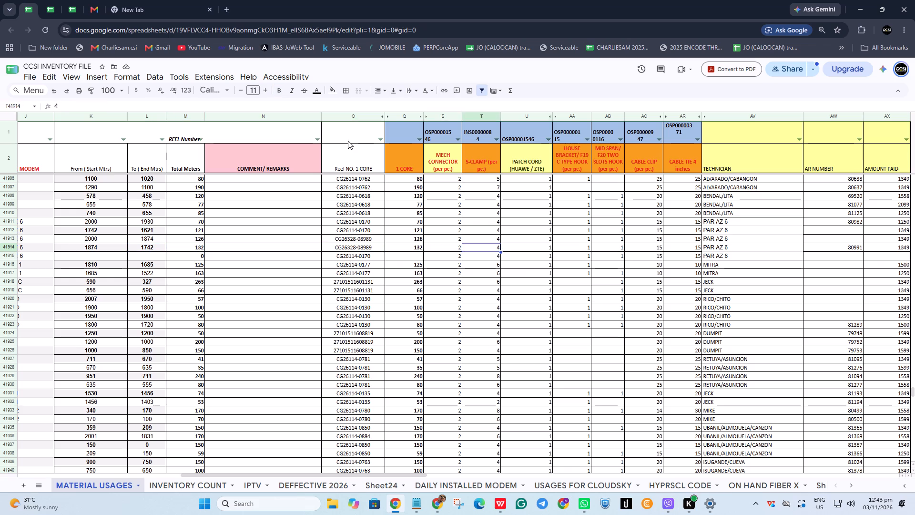
key(Right)
key(Right)
key(Right)
key(Right)
key(Right)
key(Right)
key(Right)
key(Right)
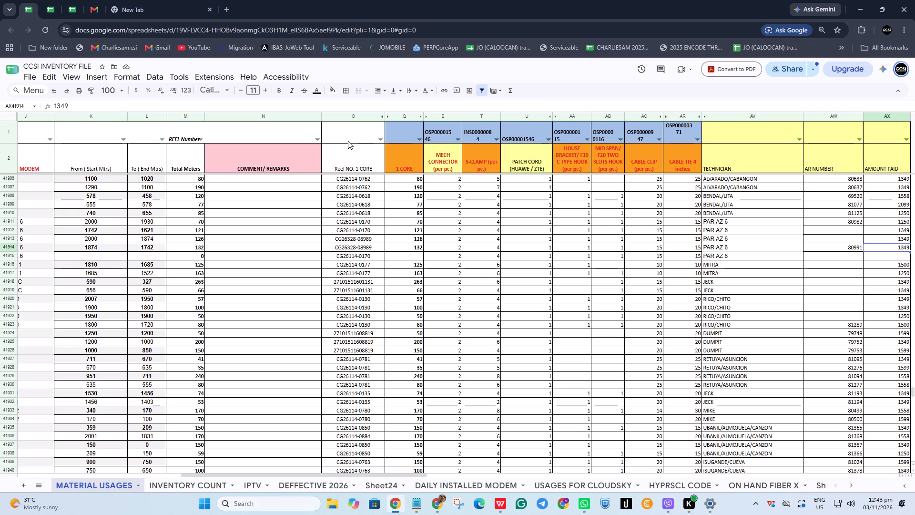
key(Left)
key(Left)
key(Left)
key(Left)
key(Right)
key(Right)
key(Right)
key(Right)
Copy the account number of the PAR AZ 6 job in row 41915.
key(Down)
key(Right)
key(Right)
key(Up)
key(Left)
key(Left)
key(Left)
key(Left)
key(Left)
key(Left)
key(Left)
key(Left)
key(Left)
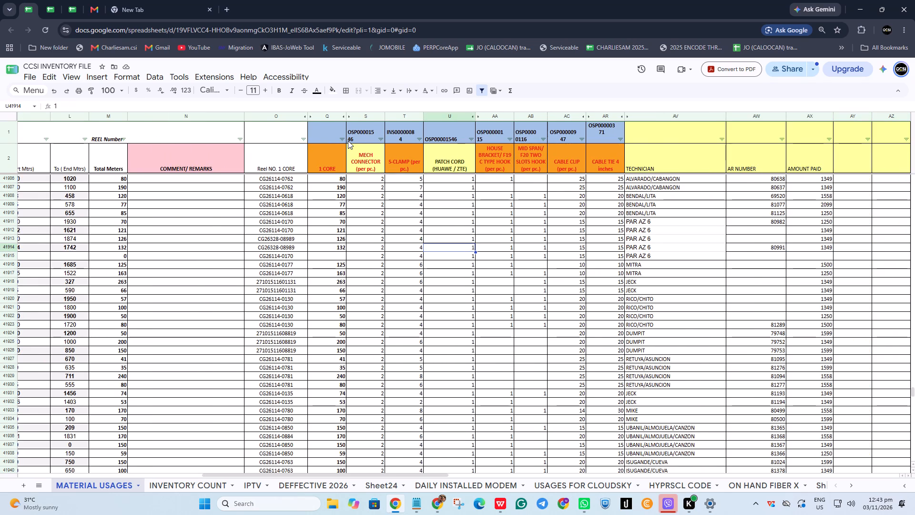
key(Left)
key(Left)
key(Left)
key(Left)
key(Left)
key(Left)
key(Left)
key(Left)
key(Left)
key(Left)
key(Left)
key(Left)
key(Left)
key(Left)
key(Left)
key(Left)
key(Left)
key(Left)
key(Left)
key(Left)
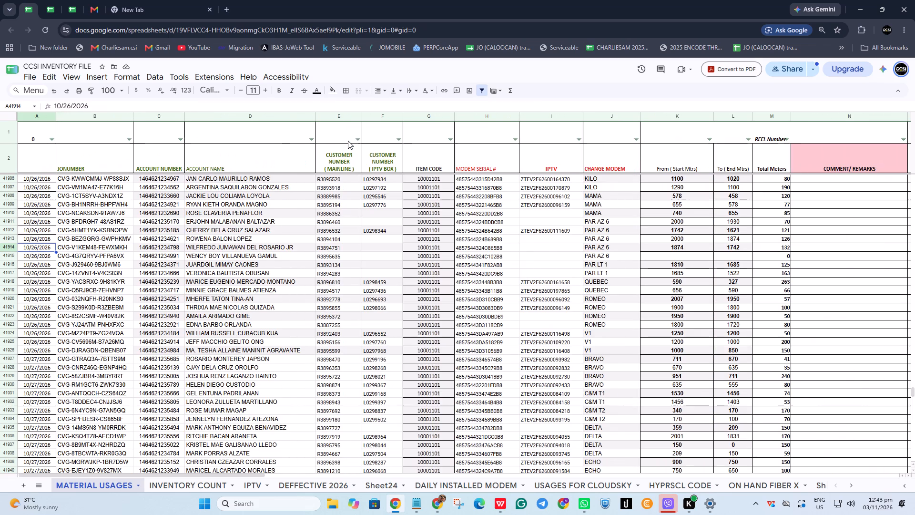
key(Right)
key(Right)
key(Down)
key(ctrl+c)
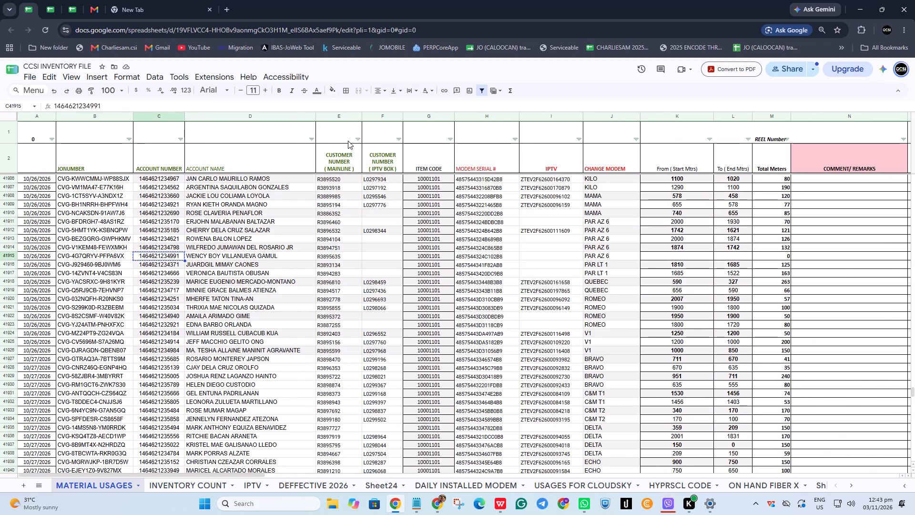
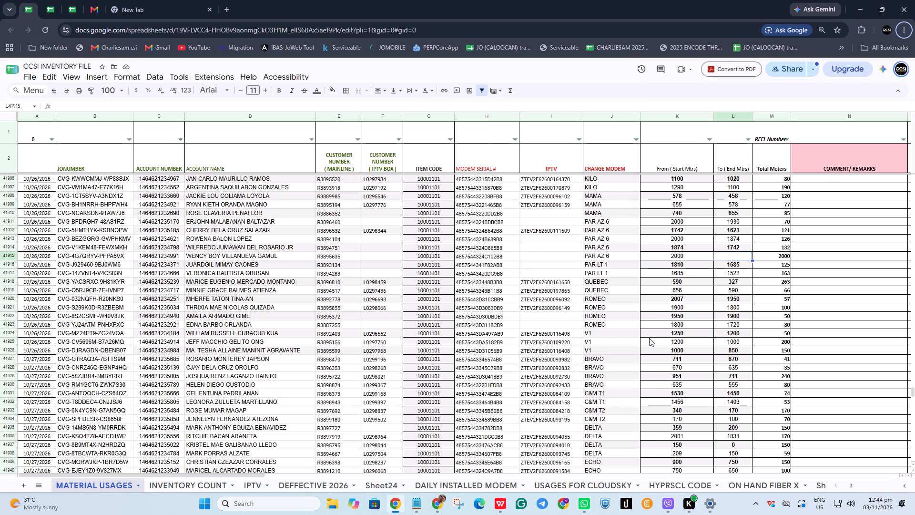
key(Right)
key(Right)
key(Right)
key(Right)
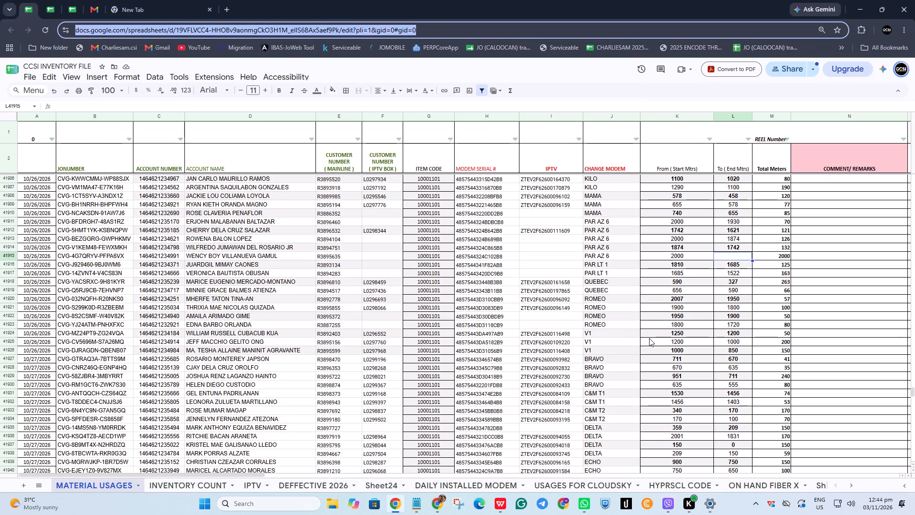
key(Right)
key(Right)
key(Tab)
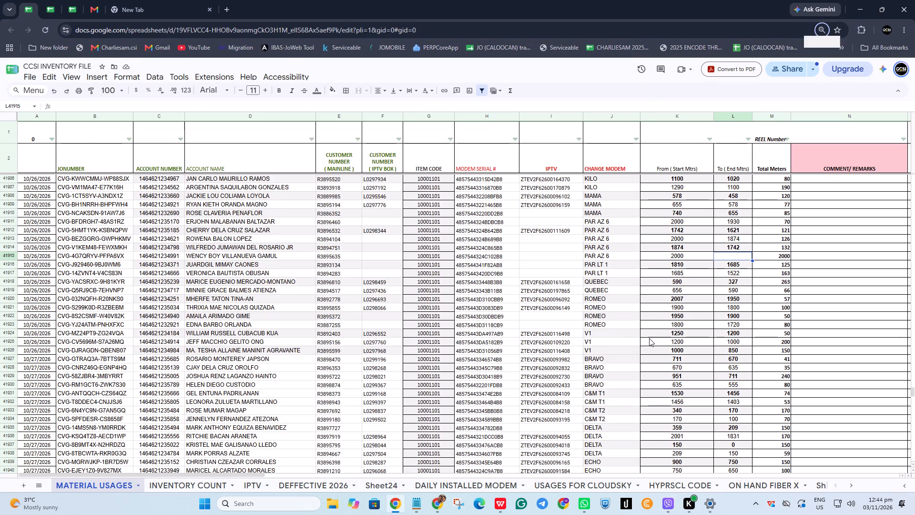
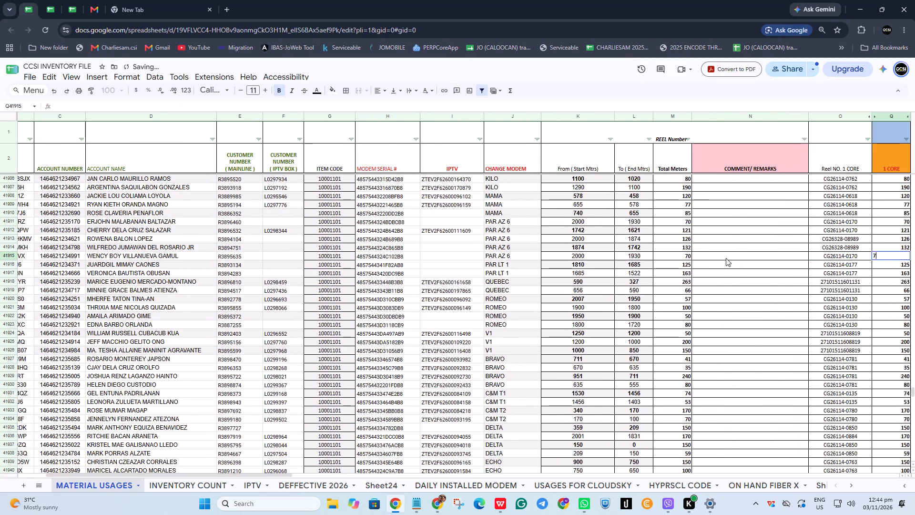
Complete the 1 CORE quantity as 70 for the PAR AZ 6 entry in row 41915.
text(0)
key(Tab)
Review the row 41915 entries across the material quantities, AR number, amount paid, modem serial and meter reading columns.
key(Tab)
key(Tab)
key(Tab)
key(Tab)
key(Tab)
key(Tab)
key(Tab)
key(Tab)
key(Tab)
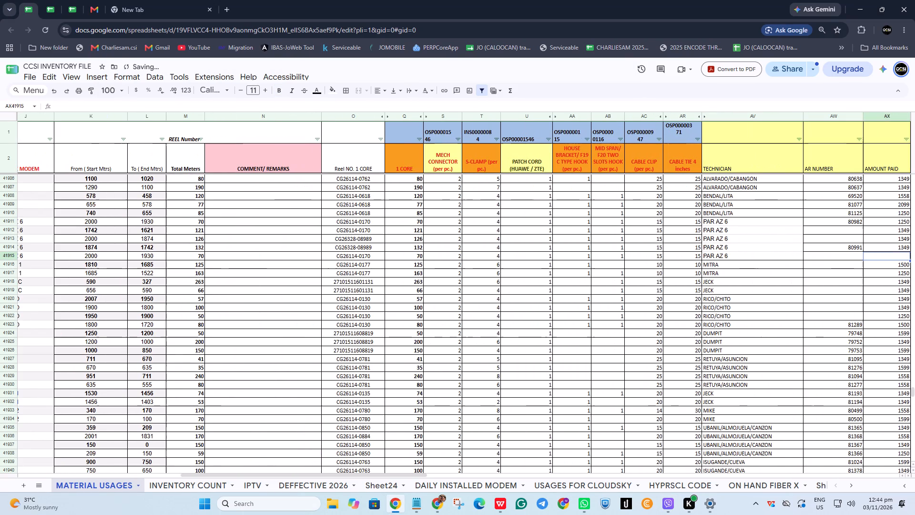
key(Left)
key(Left)
key(Left)
key(Left)
key(Left)
key(Left)
key(Left)
key(Left)
key(Left)
key(Left)
key(Left)
key(Left)
key(Left)
key(Left)
key(Left)
key(Left)
key(Left)
key(Left)
key(Left)
key(Right)
key(Right)
key(Right)
key(Right)
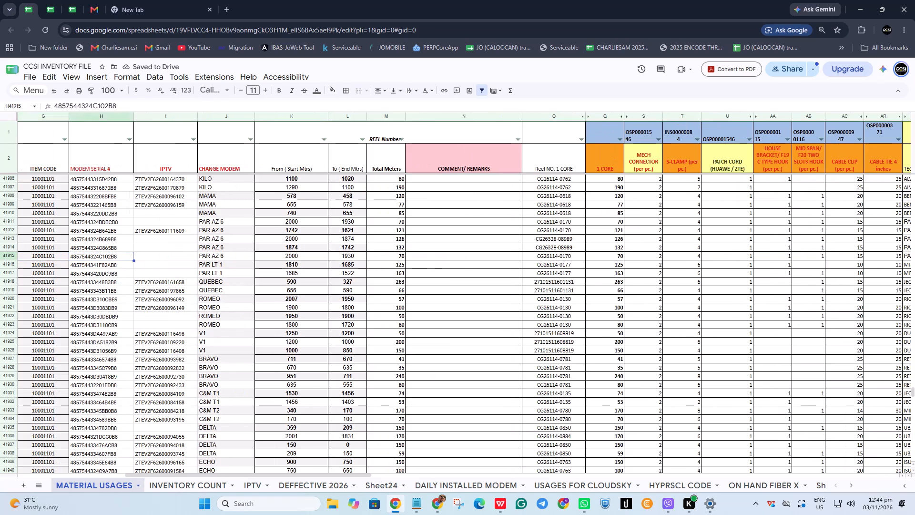
key(Right)
key(Right)
key(Right)
key(Right)
key(Left)
key(Left)
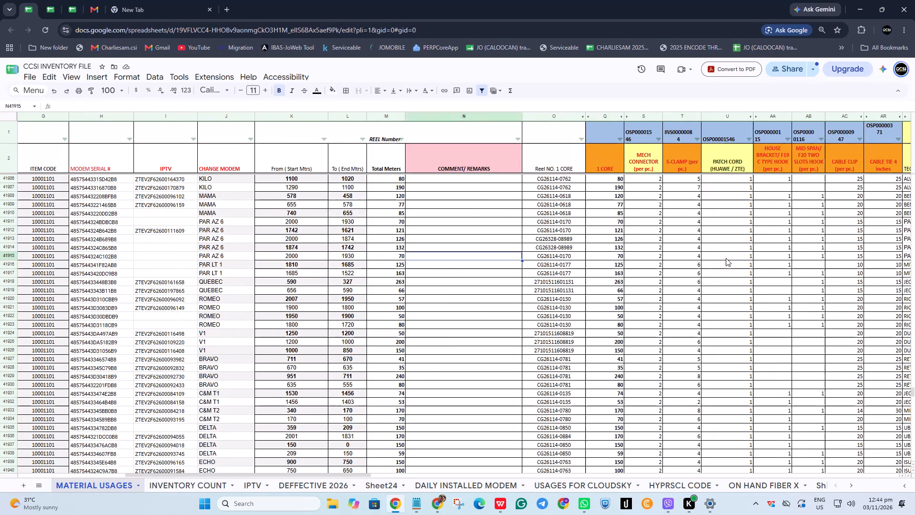
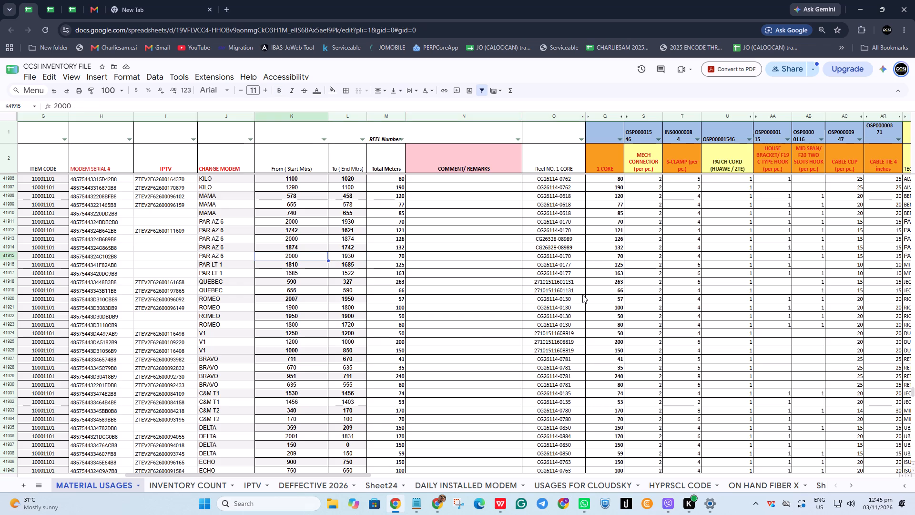
Check the change modem team, start and end meter readings and 1 CORE reel number of the PAR AZ 6 entry in row 41915.
key(Left)
key(Right)
key(Right)
key(Right)
key(Right)
key(Right)
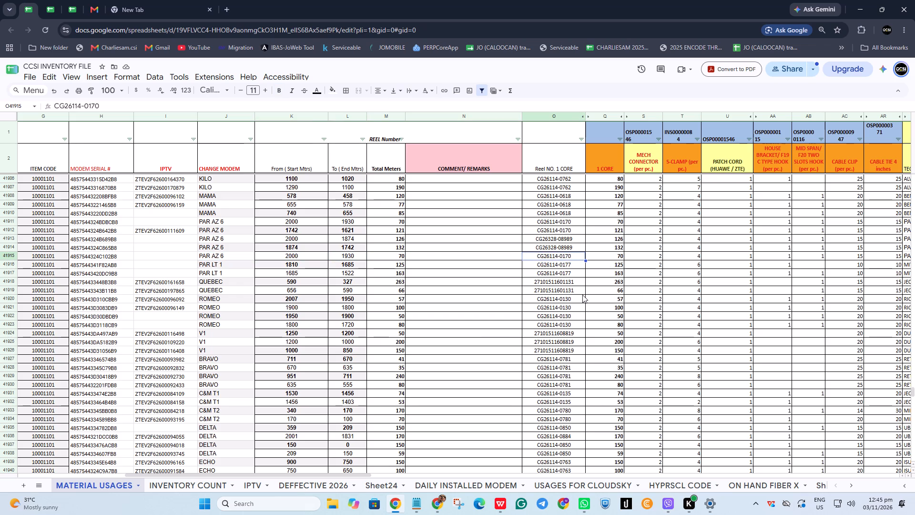
key(Left)
key(Left)
key(Right)
key(Left)
key(Left)
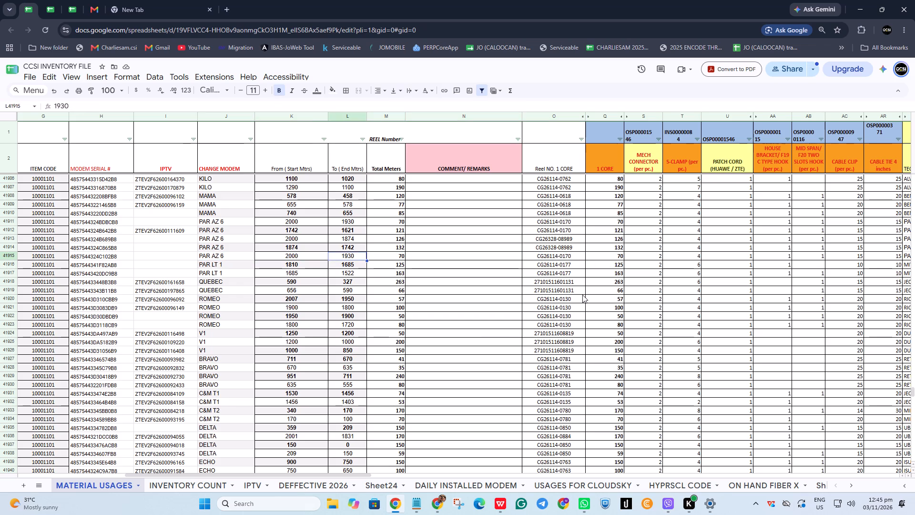
key(Left)
key(Left)
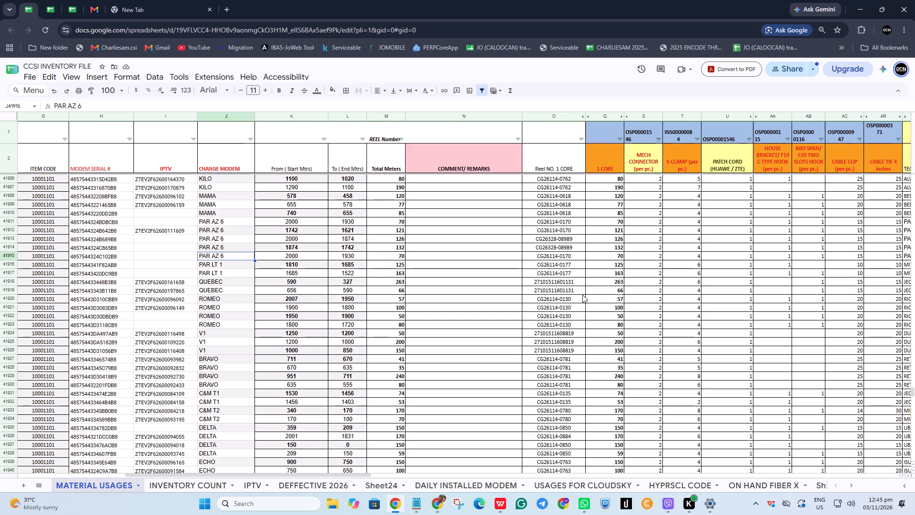
key(Right)
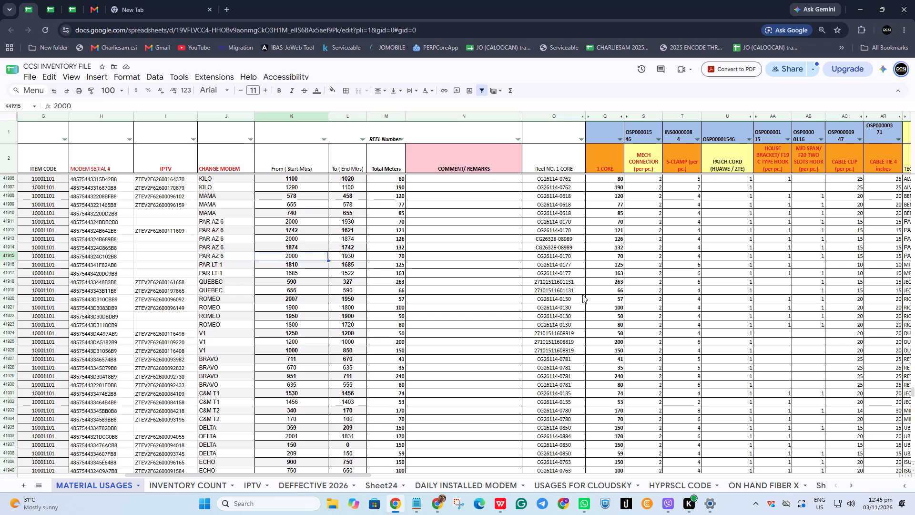
key(Right)
key(Right)
key(Right)
key(Right)
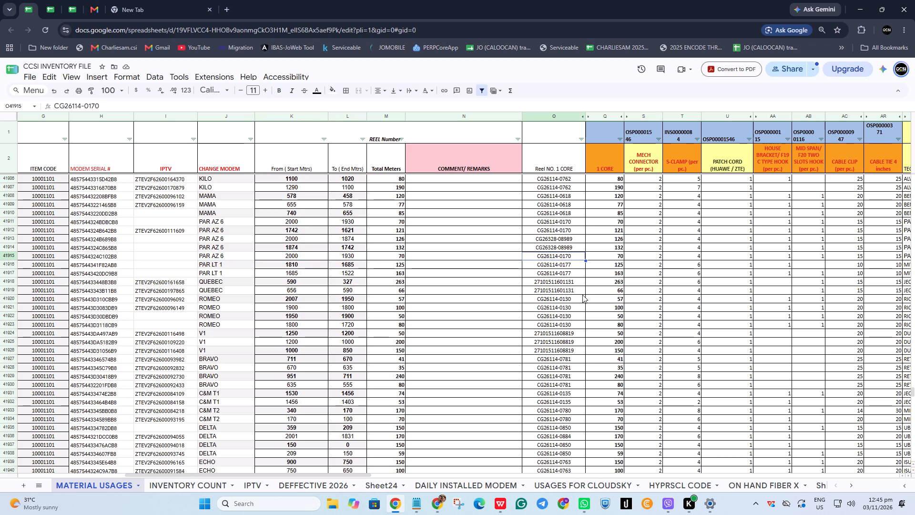
key(Left)
key(Left)
key(Left)
key(Left)
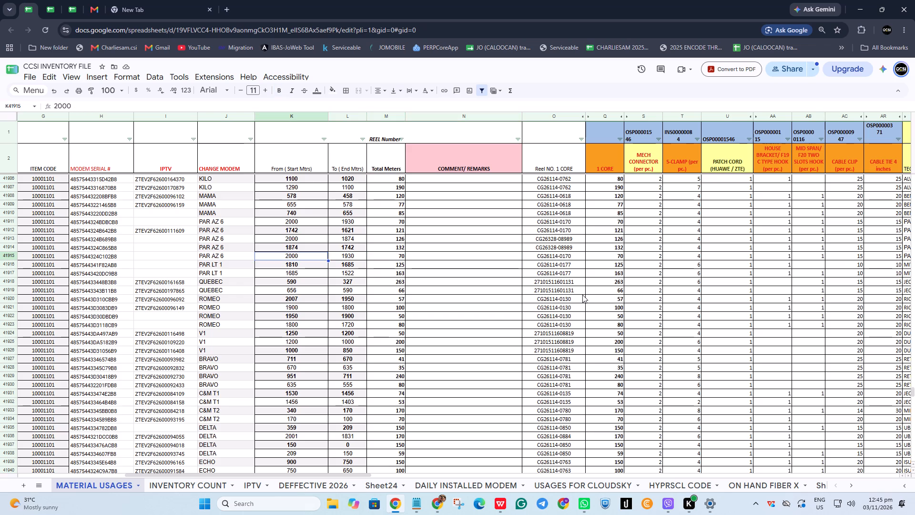
key(Left)
key(Left)
key(Left)
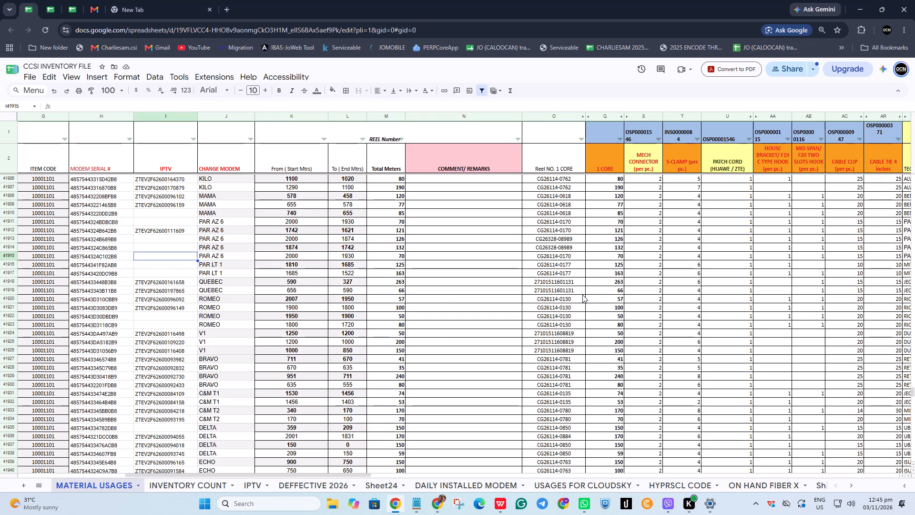
Review the date, job number, account, customer number and modem serial columns of the row 41915 entry.
key(Left)
key(Left)
key(Left)
key(Left)
key(Left)
key(Left)
key(Left)
key(Left)
key(Left)
key(Left)
key(Left)
key(Left)
key(Left)
key(Left)
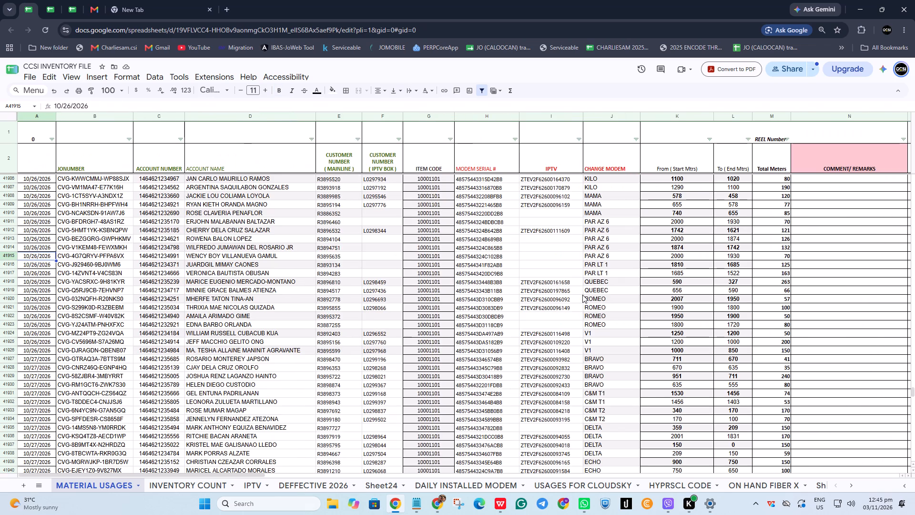
key(Right)
key(Right)
key(Right)
key(Right)
key(Right)
key(Right)
key(Right)
key(Right)
key(Right)
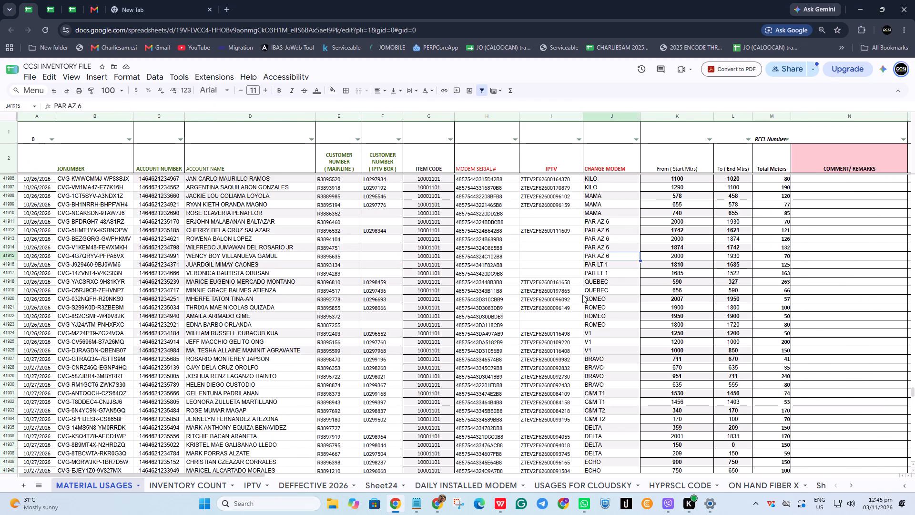
Recheck the From and To meter readings of row 41915 against its PAR AZ 6 team entry.
key(Right)
key(Right)
key(Left)
key(Left)
key(Right)
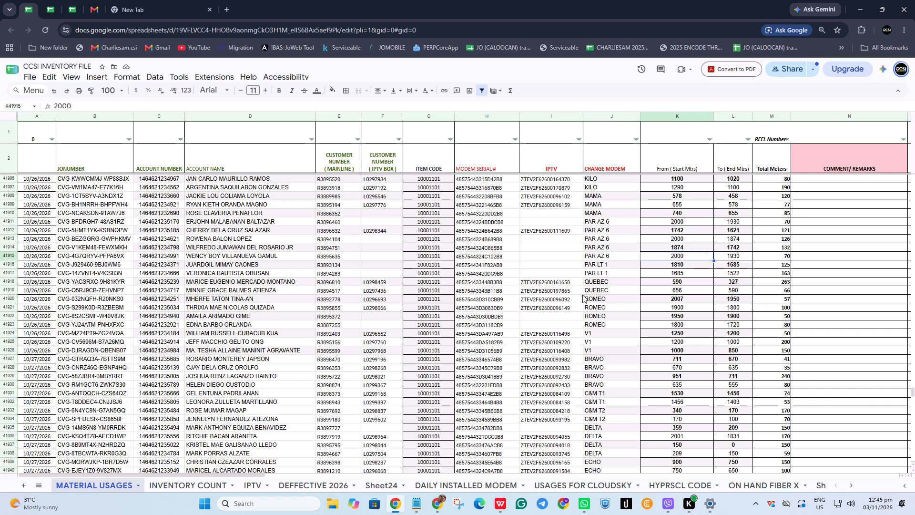
key(Left)
key(Left)
key(Right)
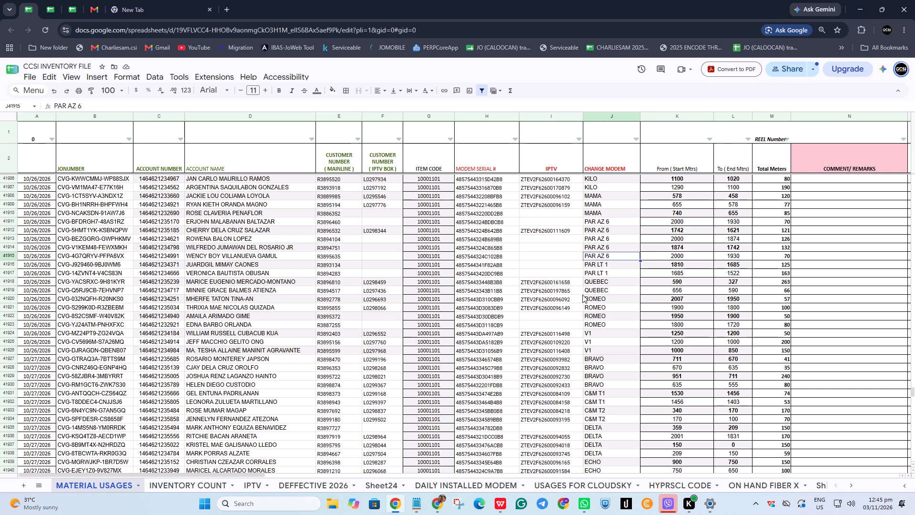
key(Right)
key(Right)
key(Left)
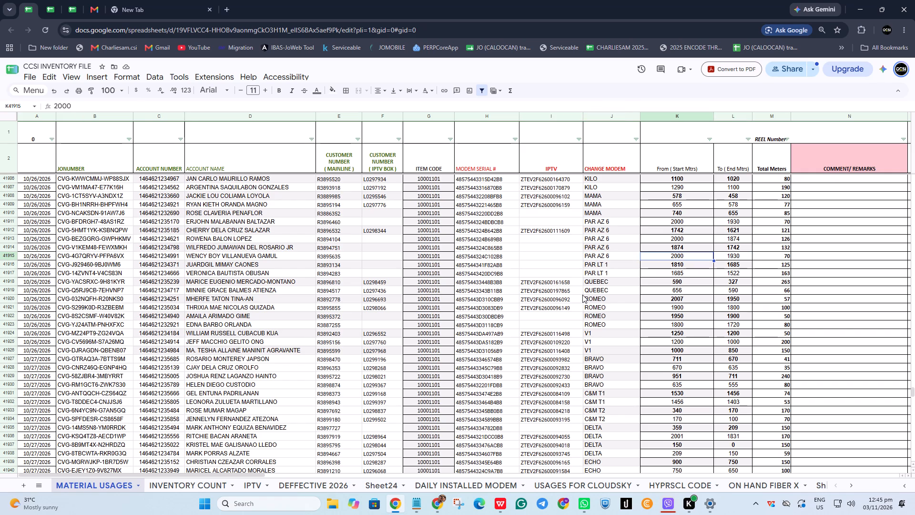
key(Right)
key(Left)
key(Right)
key(Left)
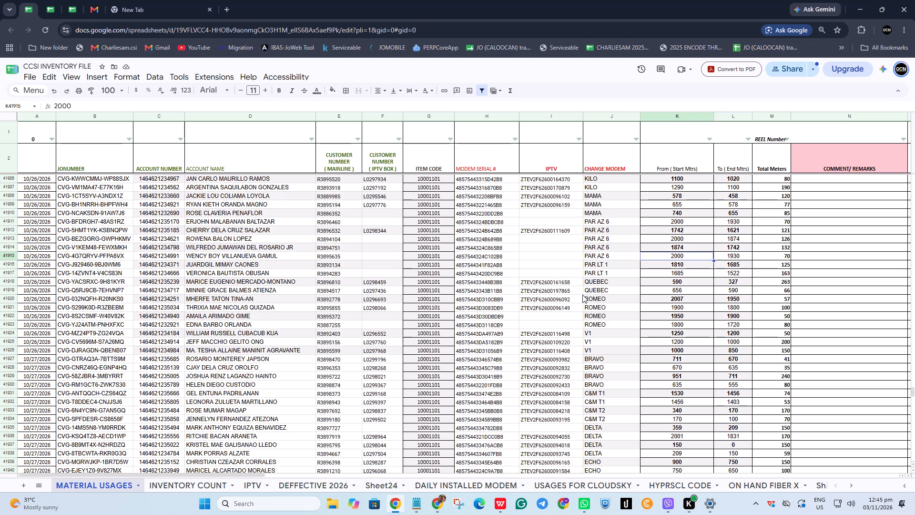
key(Left)
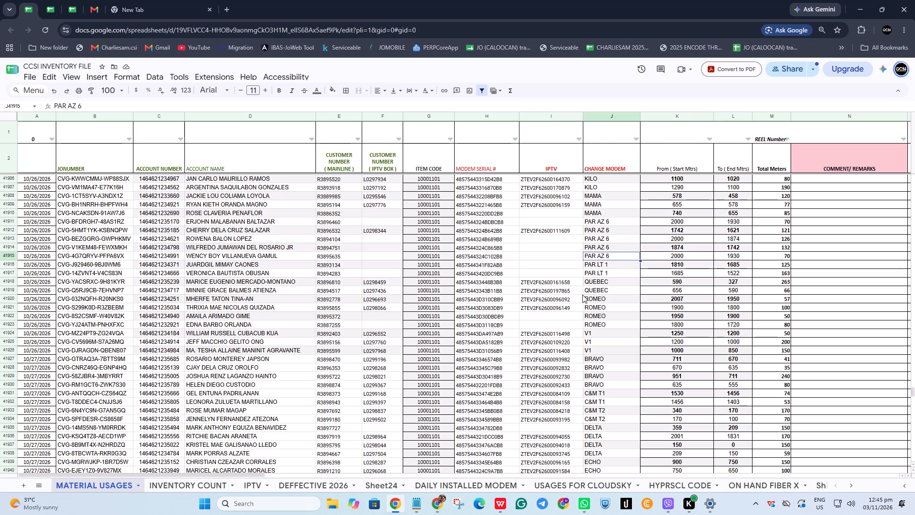
key(Down)
key(Up)
key(Right)
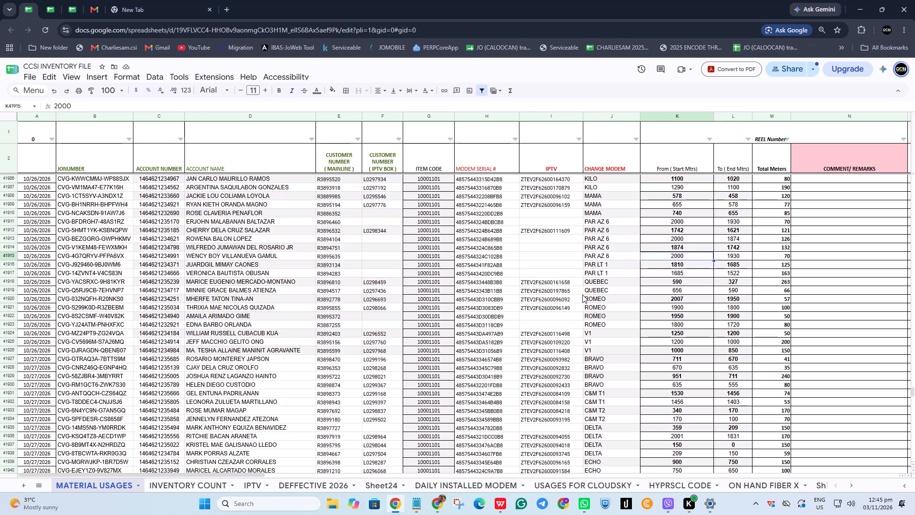
key(Left)
key(Left)
key(Right)
key(Right)
Compare the 1 CORE reel number and start meter reading of row 41915 with the neighbouring PAR AZ 6 rows.
key(Right)
key(Right)
key(Right)
key(Right)
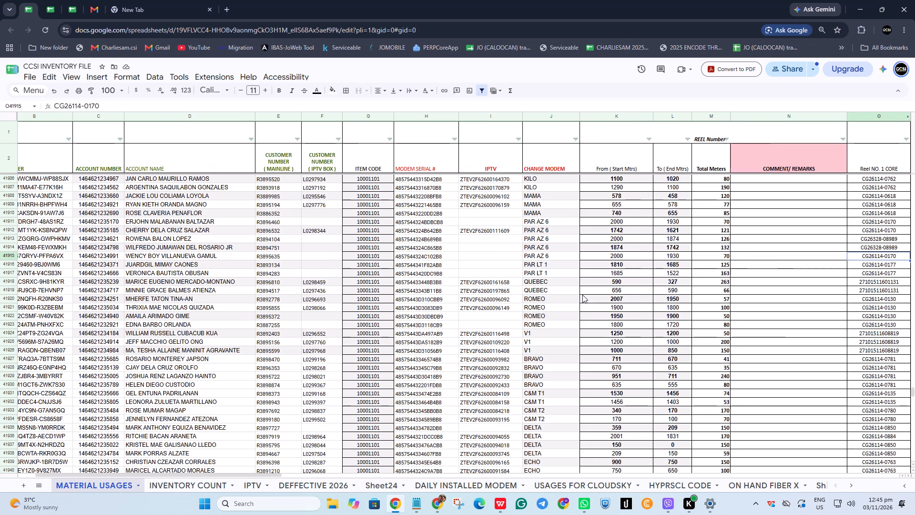
key(Right)
key(Left)
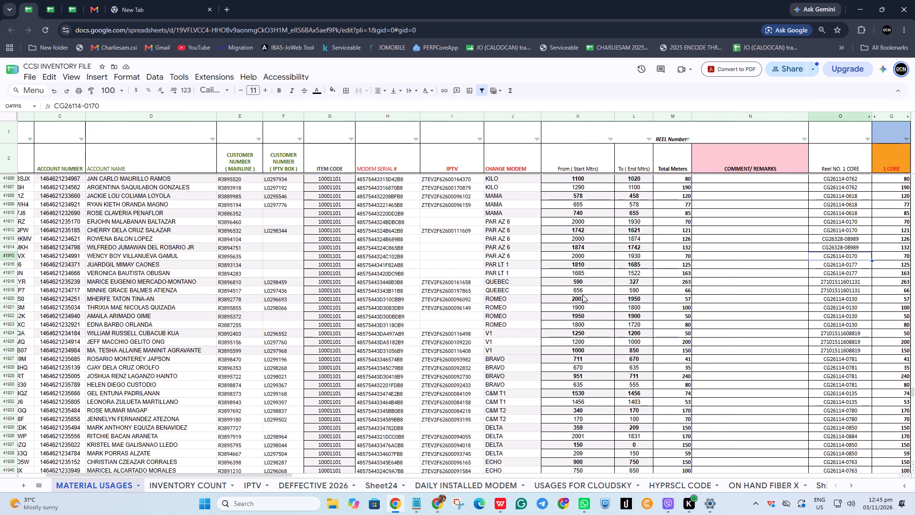
key(Up)
key(Up)
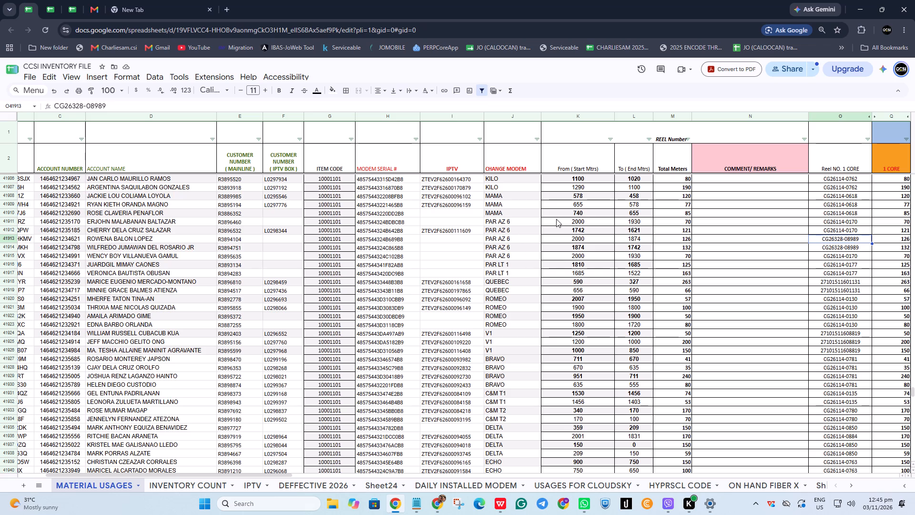
click(586, 257)
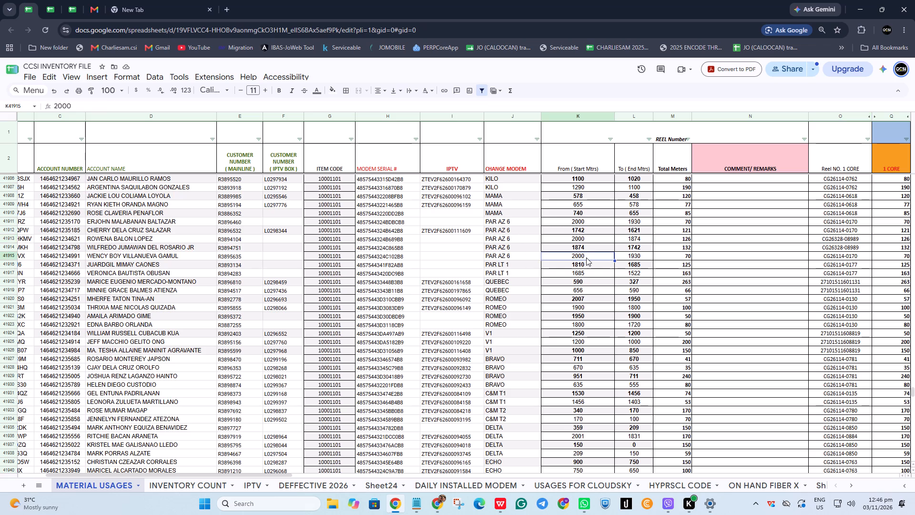
click(531, 257)
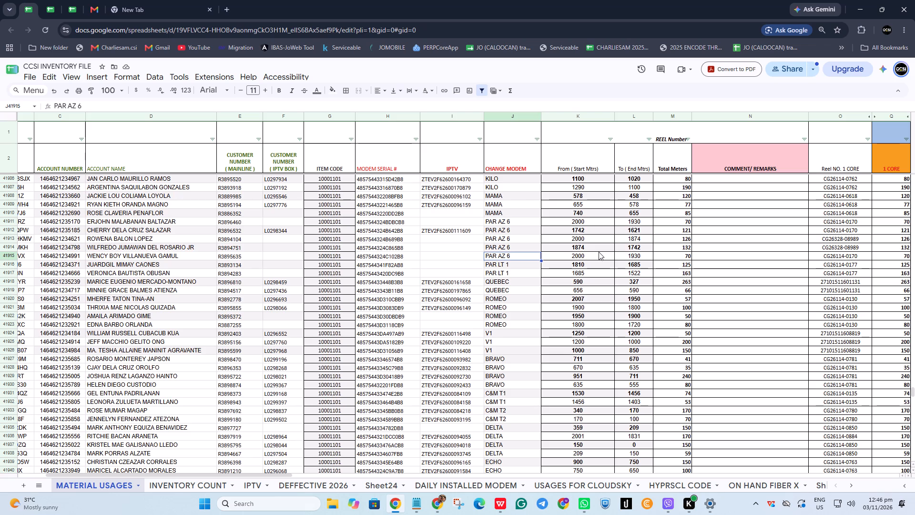
Enter the missing amount paid for the PAR AZ 6 entry in row 41915.
key(Tab)
key(Tab)
key(Tab)
key(Tab)
key(Tab)
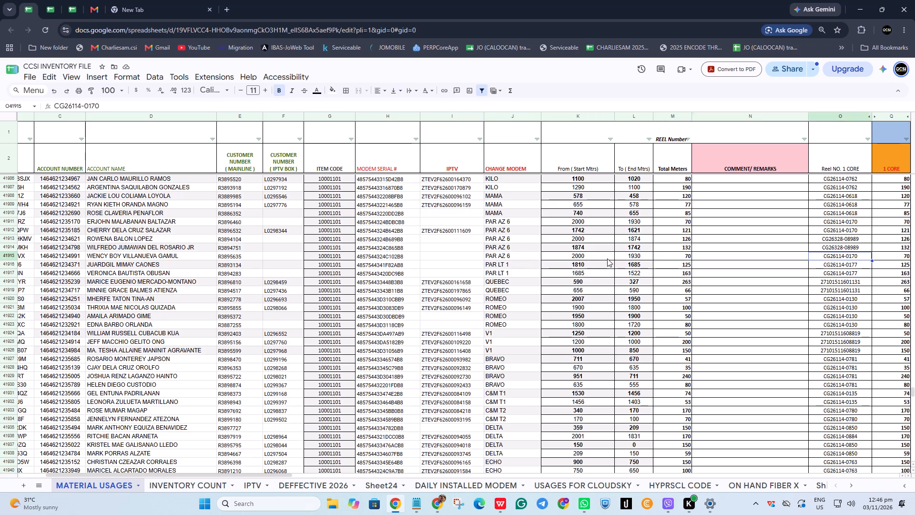
key(Tab)
key(Tab)
key(Tab)
key(Tab)
key(Tab)
key(Tab)
key(Tab)
key(Tab)
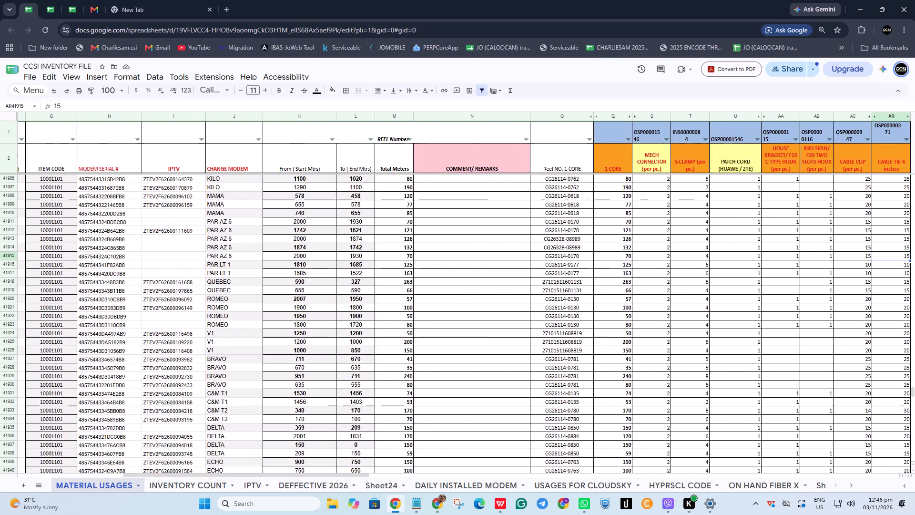
key(Tab)
key(Tab)
key(Tab)
key(Right)
key(Right)
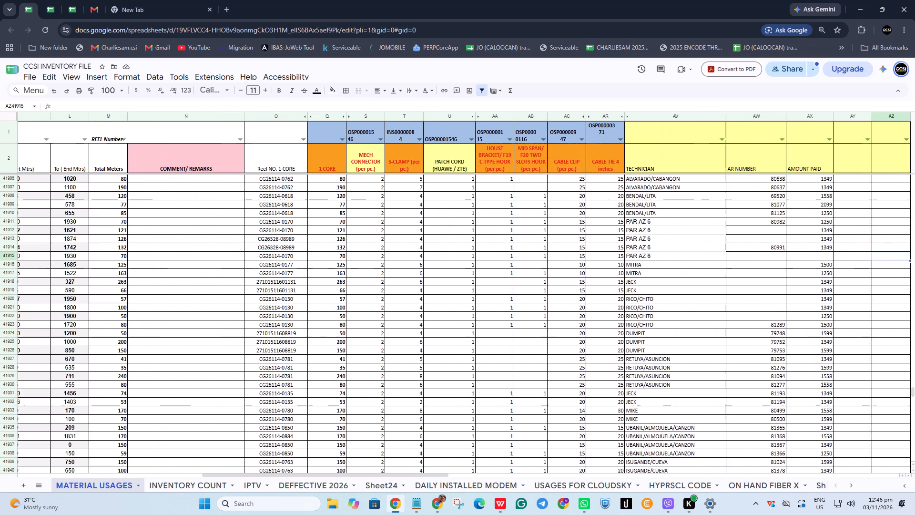
key(Left)
key(1)
key(Left)
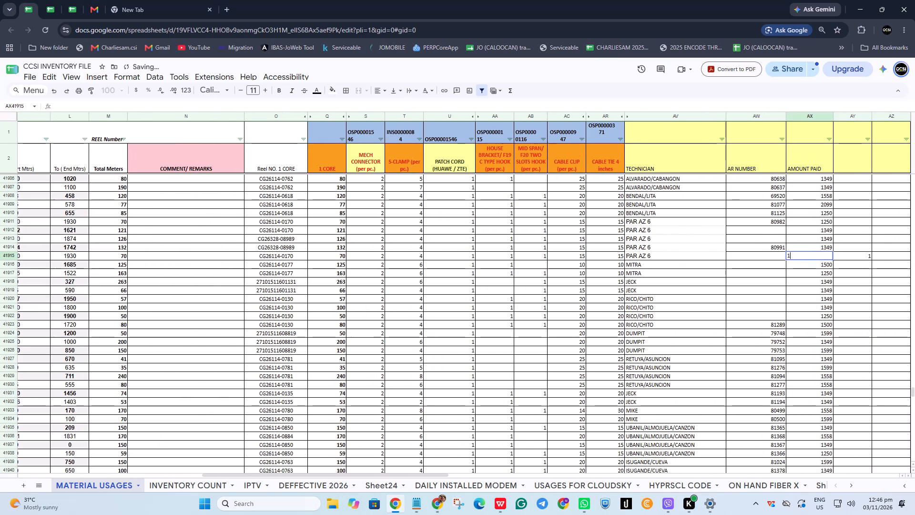